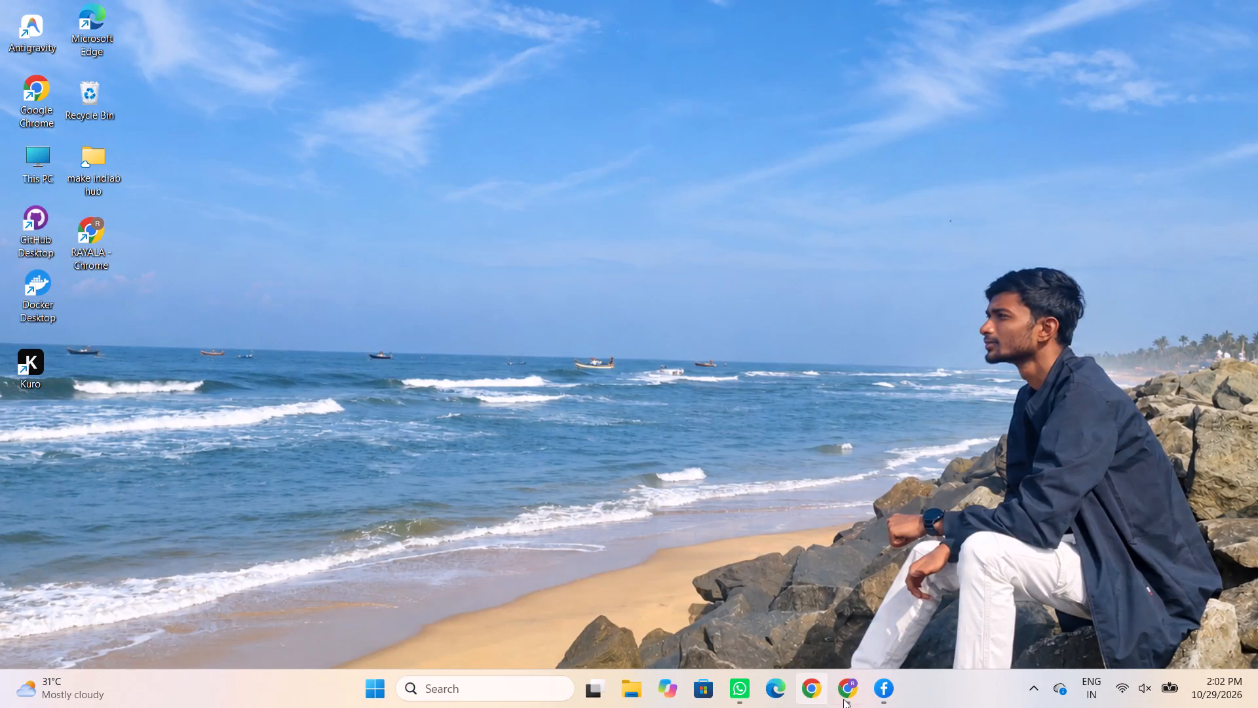
Close the running Facebook app window.
{"action": "left_click", "coordinate": [944, 540]}
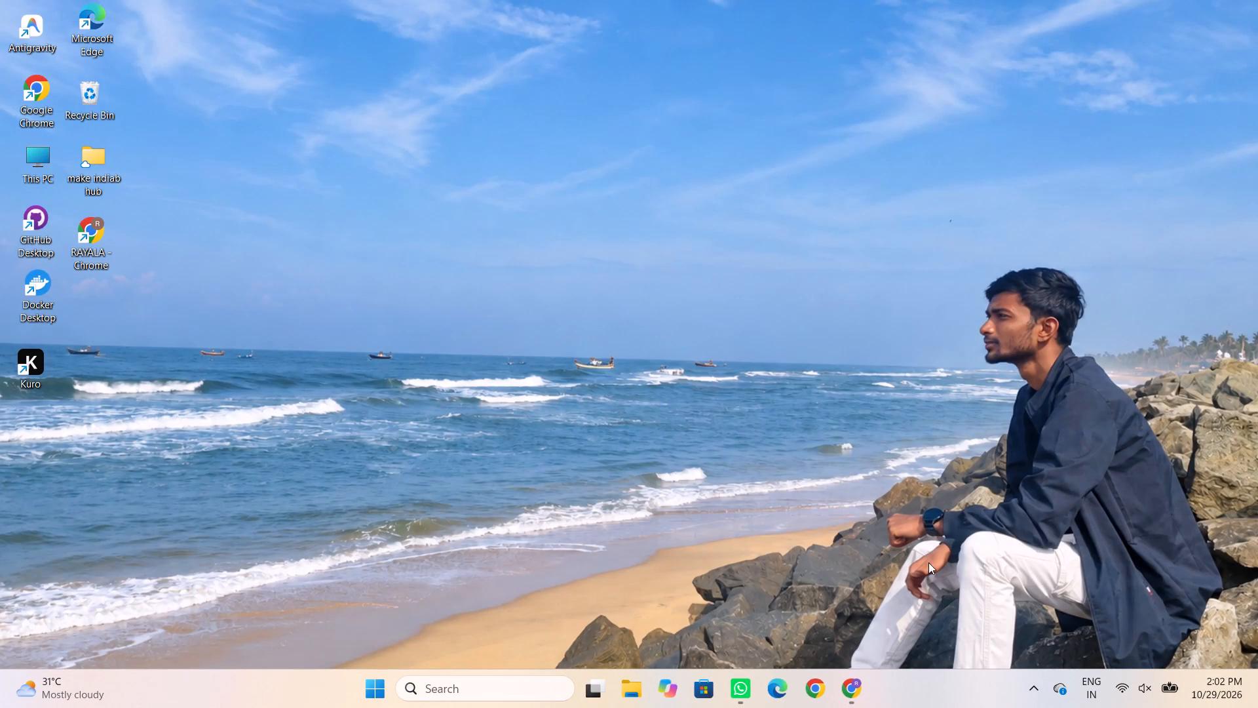
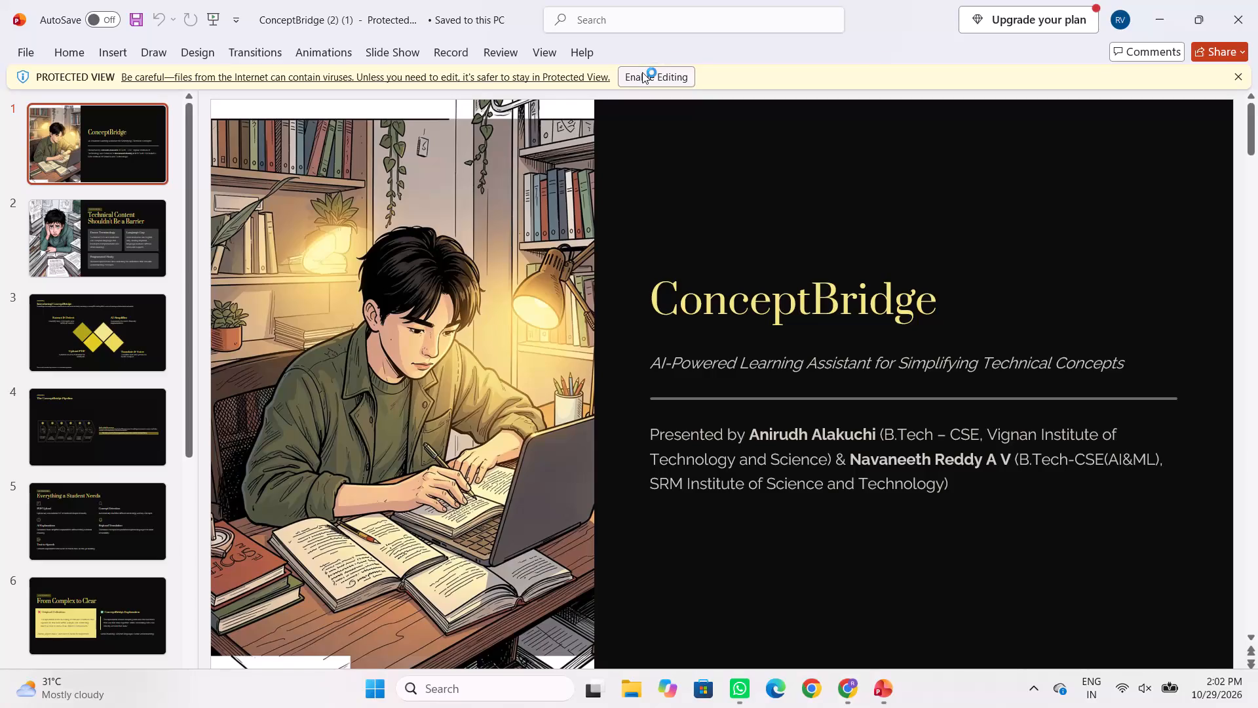
Enable editing of the protected ConceptBridge presentation.
{"action": "left_click", "coordinate": [642, 72]}
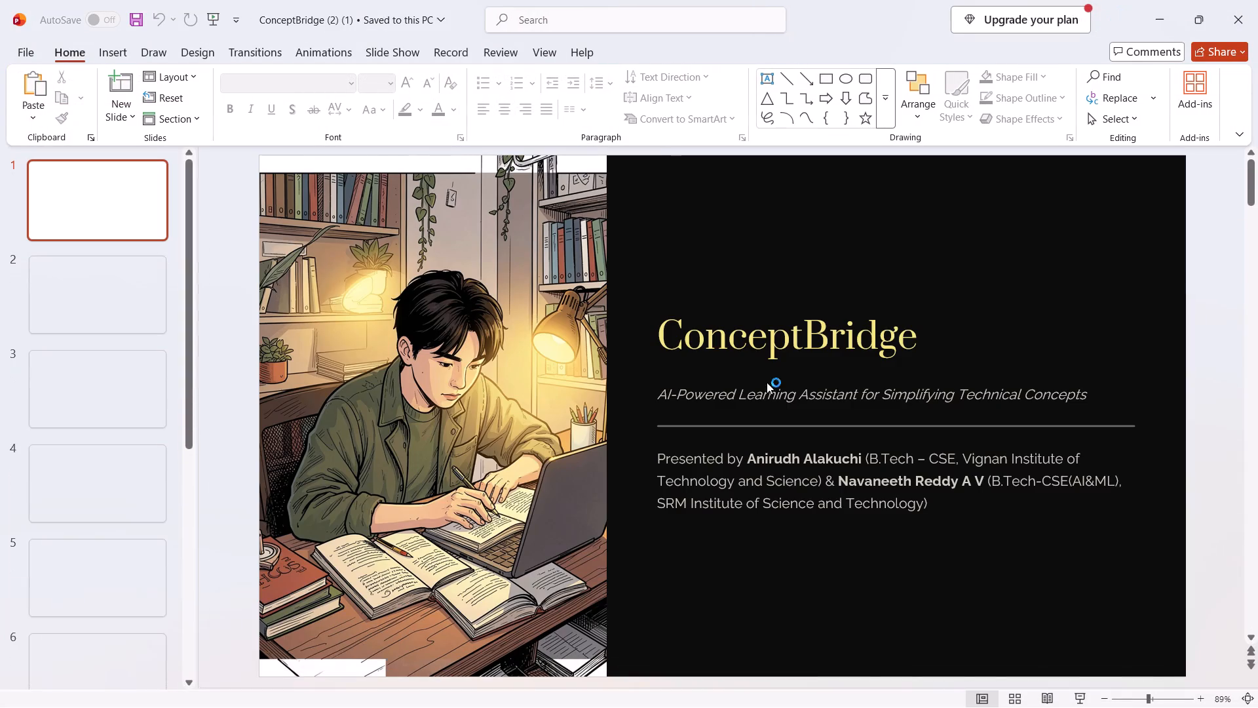
Change the title on slide 1 from ConceptBridge to LearnBridge.
{"action": "left_click", "coordinate": [738, 339]}
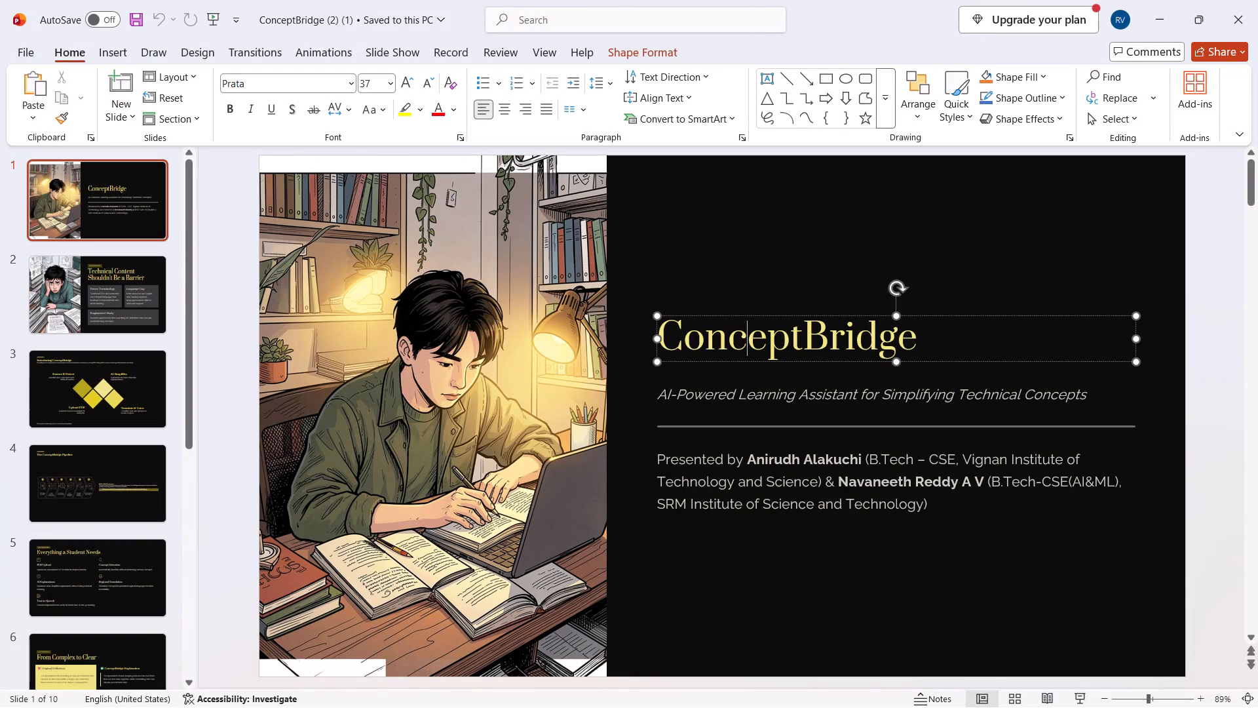
{"action": "left_click", "coordinate": [797, 341]}
{"action": "key", "text": "BackSpace"}
{"action": "key", "text": "BackSpace"}
{"action": "key", "text": "BackSpace"}
{"action": "key", "text": "BackSpace"}
{"action": "key", "text": "BackSpace"}
{"action": "key", "text": "BackSpace"}
{"action": "key", "text": "BackSpace"}
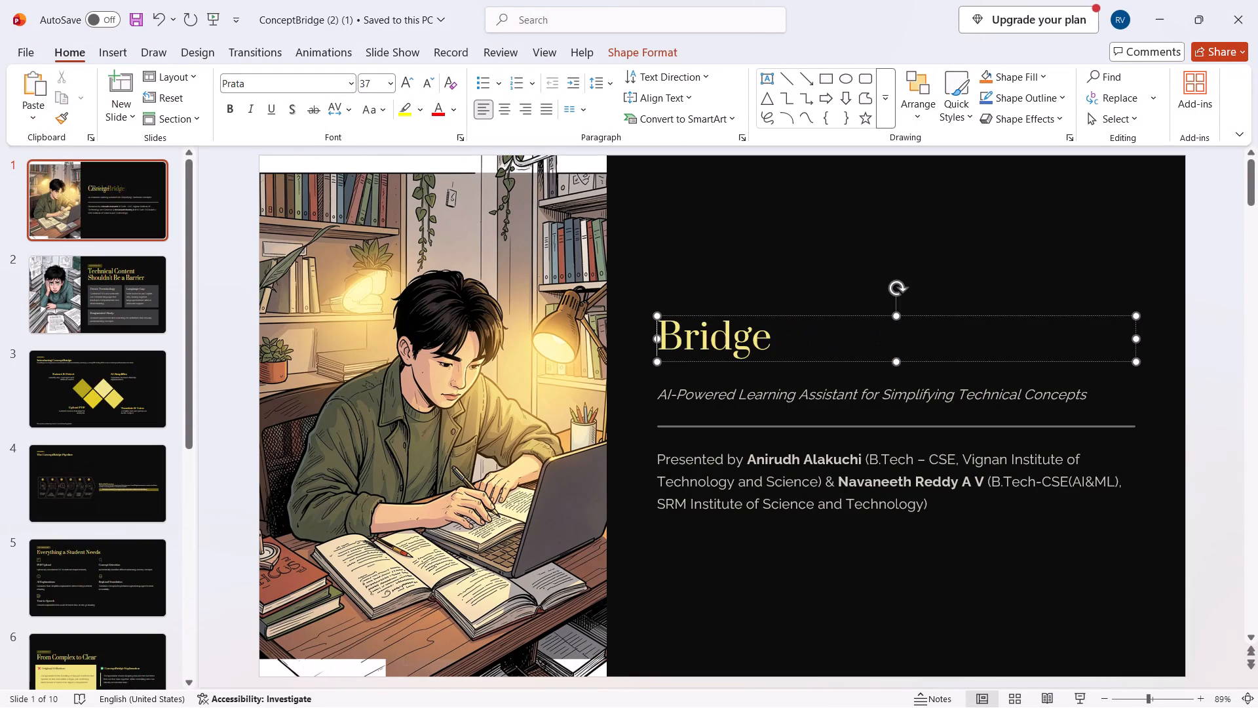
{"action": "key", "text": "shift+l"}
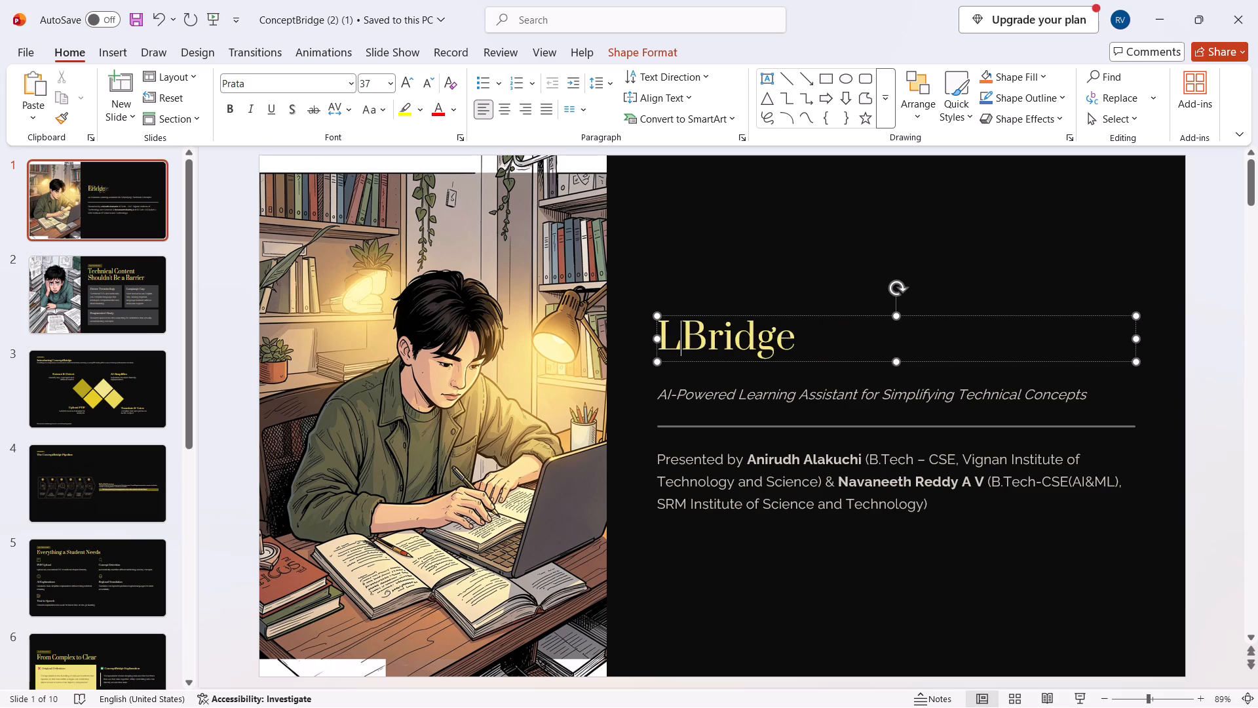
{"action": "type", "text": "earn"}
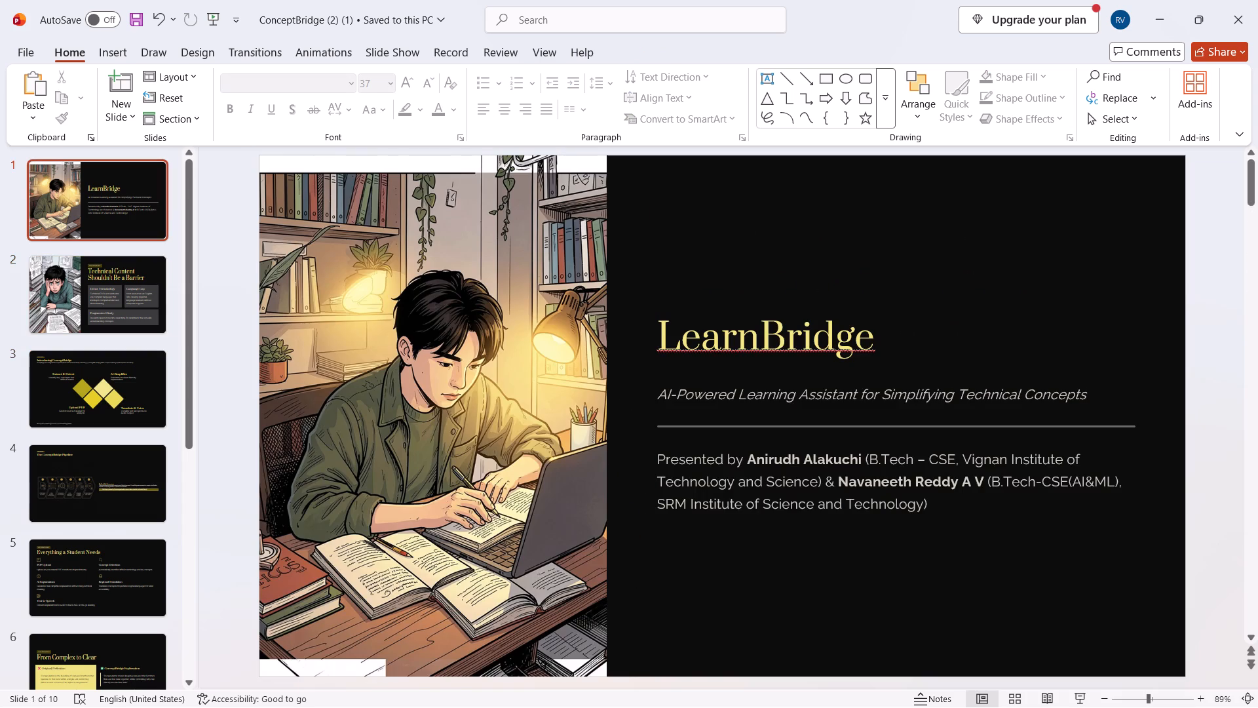
{"action": "left_click", "coordinate": [921, 412]}
Move the LearnBridge title, the subtitle and the divider line upward on slide 1, keeping their order.
{"action": "left_click", "coordinate": [763, 342]}
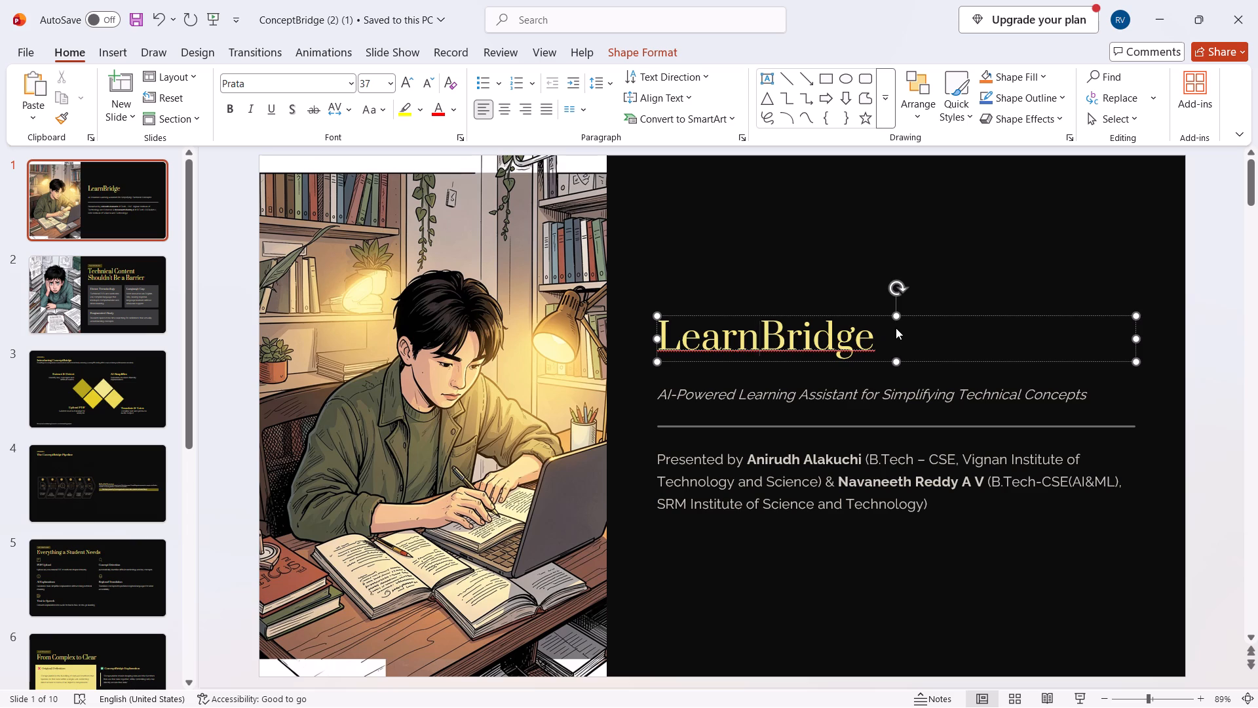
{"action": "left_click_drag", "start_coordinate": [883, 320], "coordinate": [877, 272]}
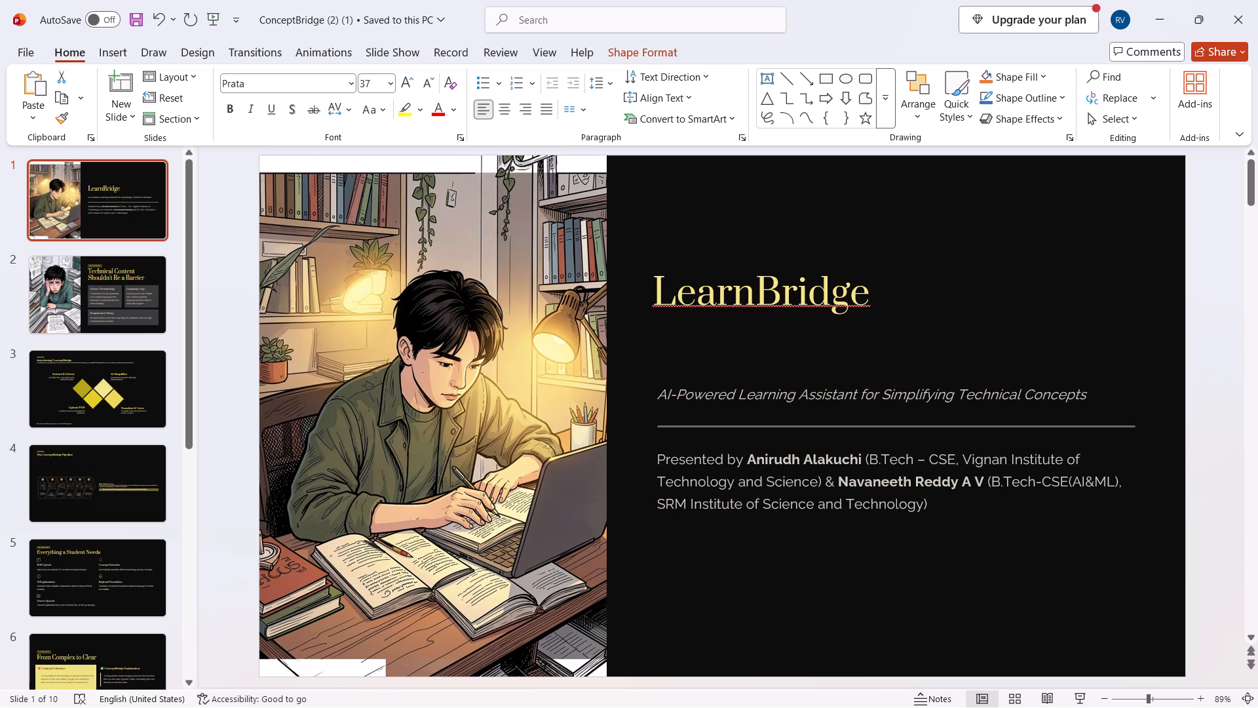
{"action": "left_click_drag", "start_coordinate": [877, 272], "coordinate": [879, 256]}
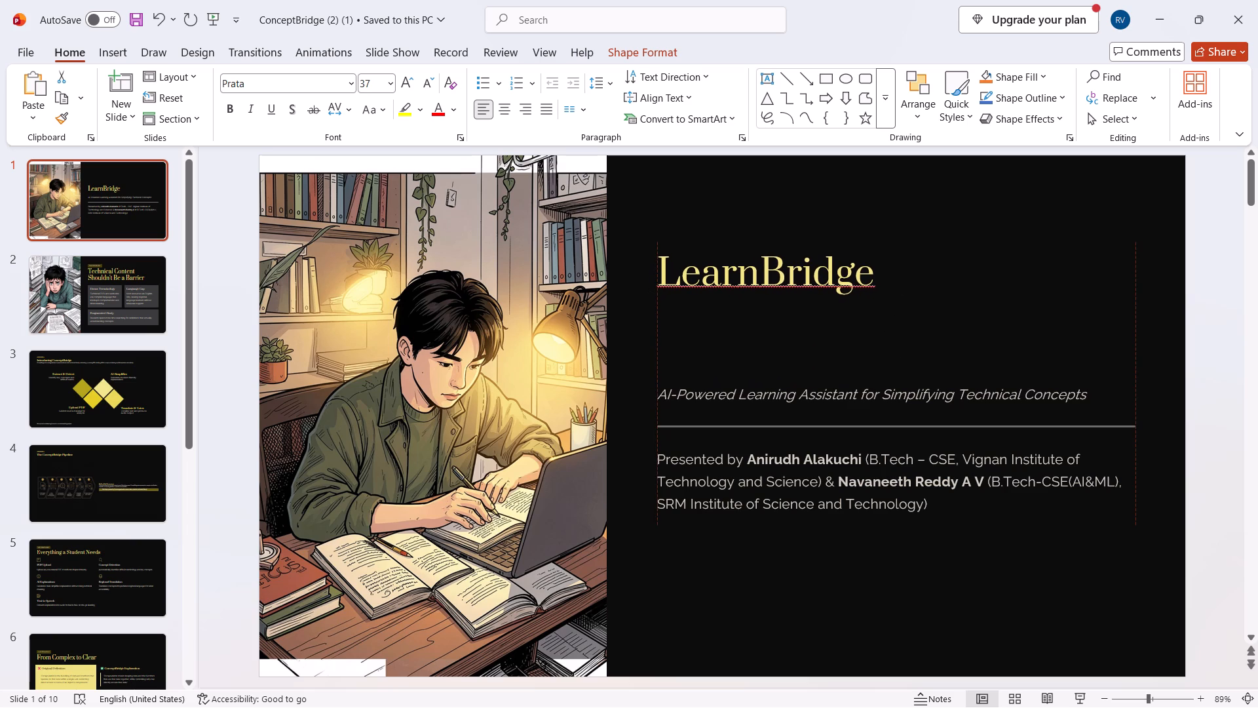
{"action": "left_click_drag", "start_coordinate": [879, 256], "coordinate": [879, 256]}
{"action": "left_click", "coordinate": [862, 404]}
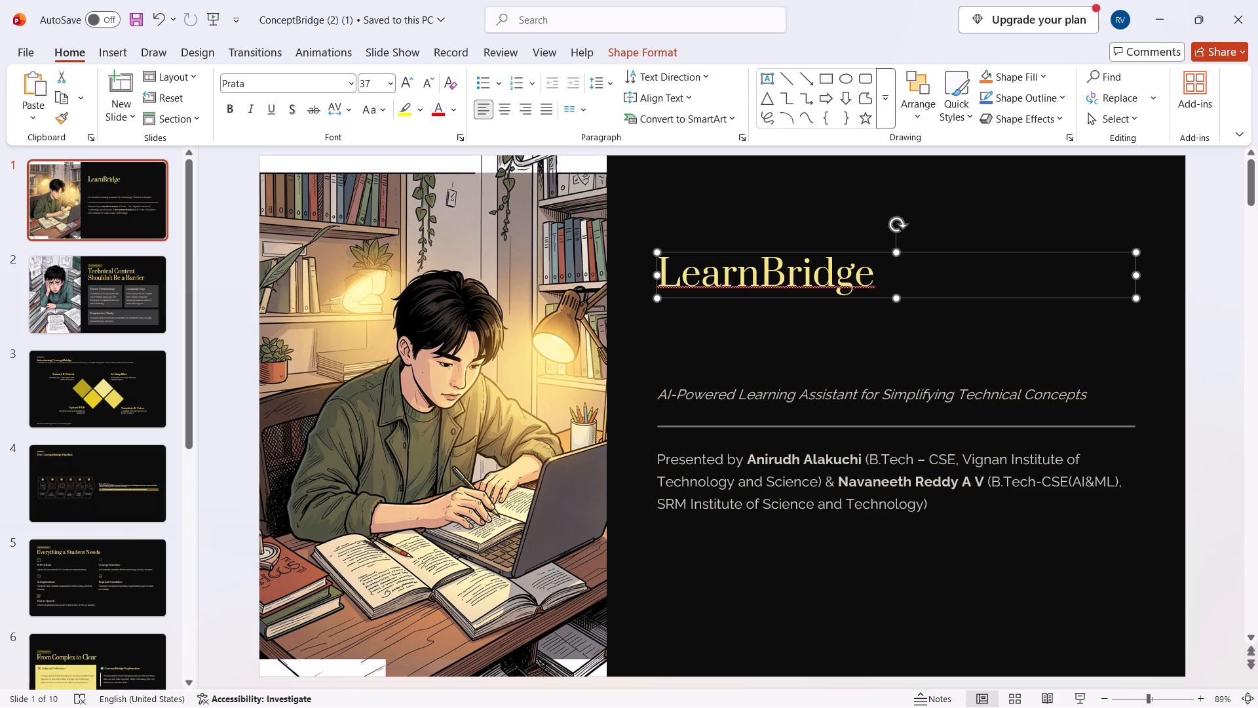
{"action": "left_click_drag", "start_coordinate": [862, 404], "coordinate": [858, 340]}
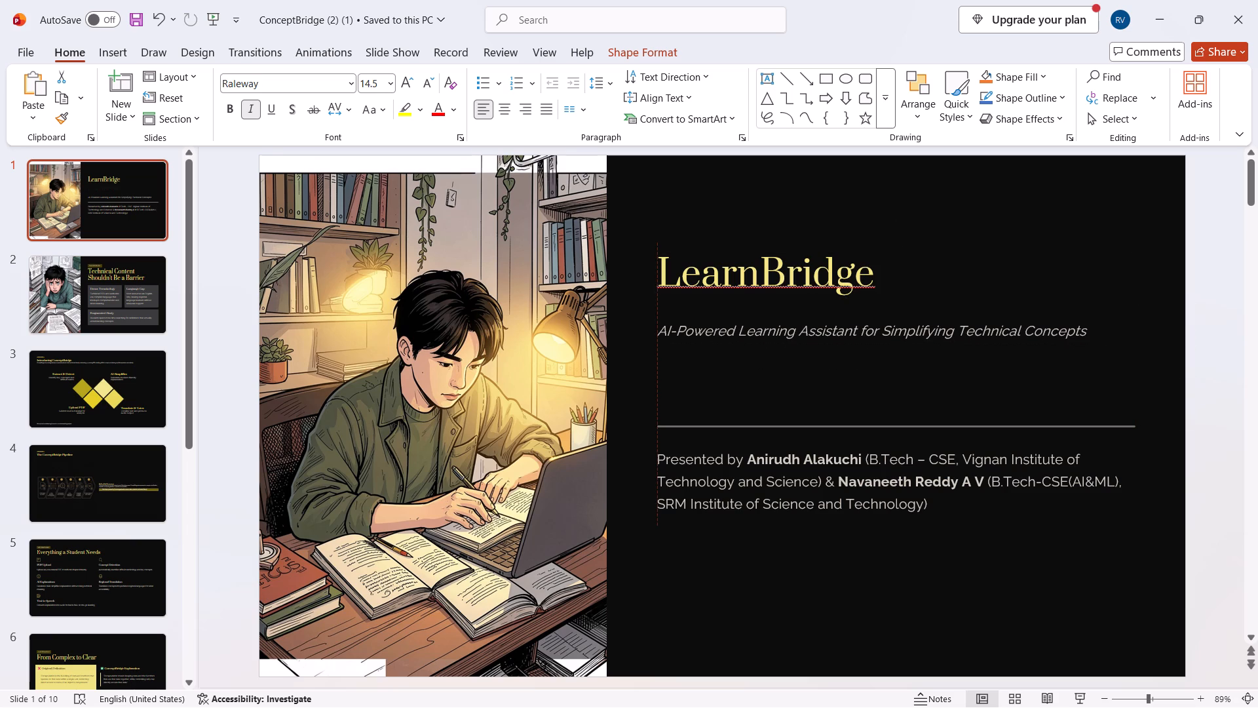
{"action": "left_click_drag", "start_coordinate": [858, 340], "coordinate": [859, 340]}
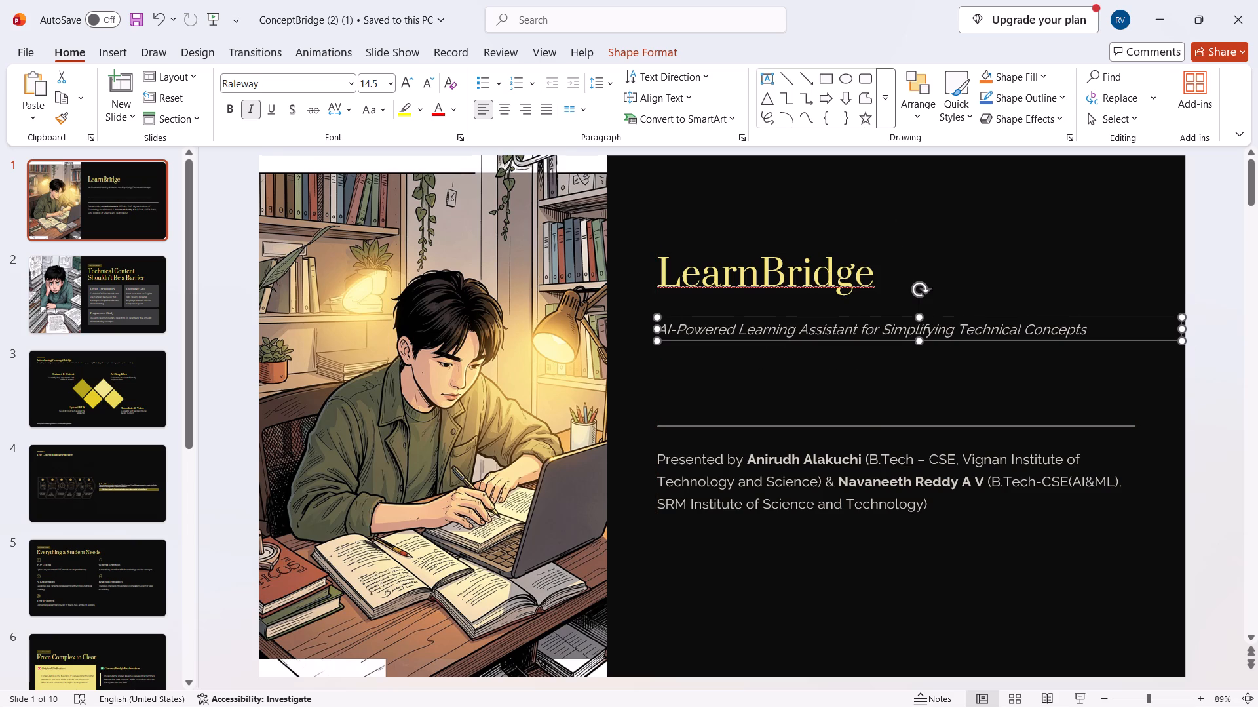
{"action": "left_click", "coordinate": [862, 431]}
{"action": "left_click_drag", "start_coordinate": [862, 431], "coordinate": [856, 374]}
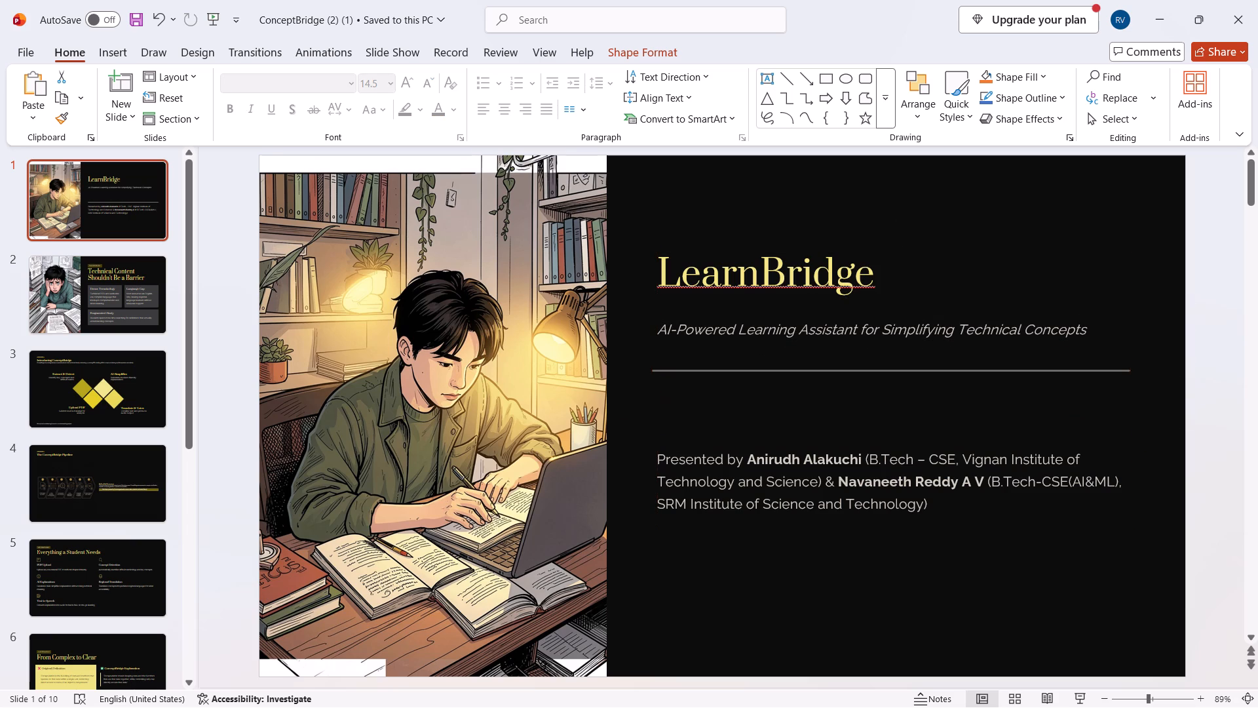
{"action": "left_click_drag", "start_coordinate": [856, 374], "coordinate": [852, 366]}
Replace the presenter names and institutes on slide 1 so the line reads "Presented by team:3A6".
{"action": "left_click", "coordinate": [853, 450]}
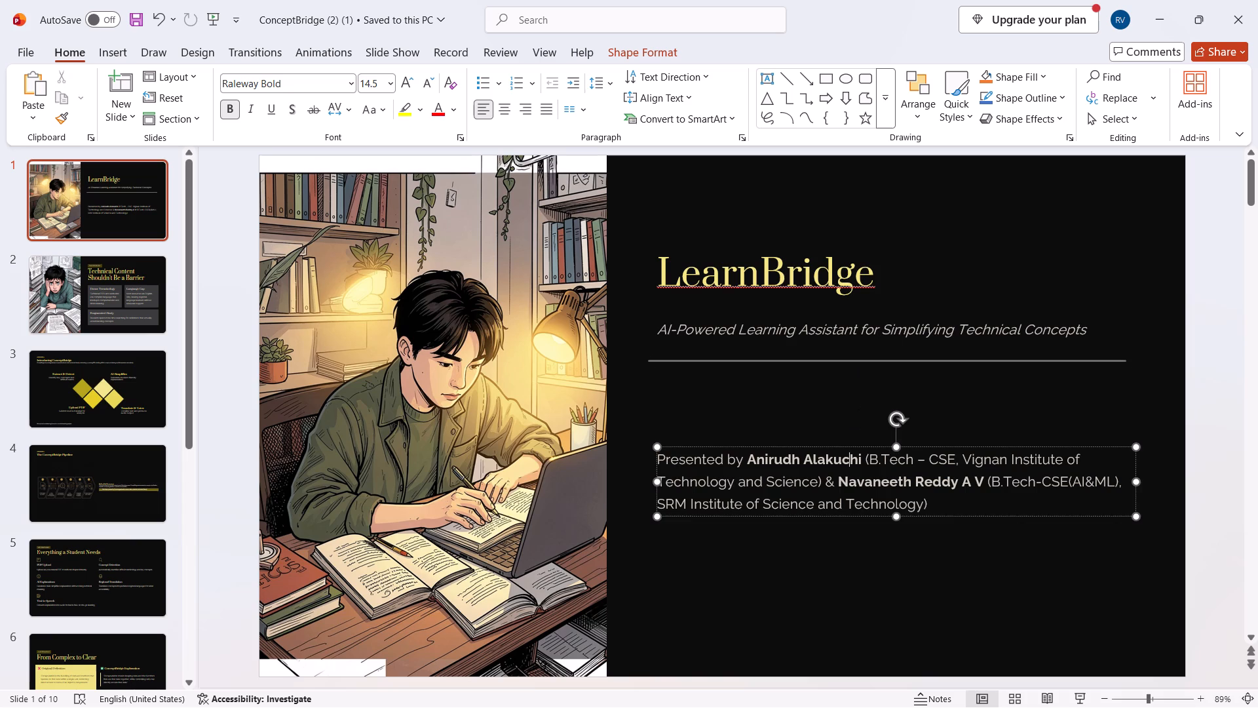
{"action": "left_click", "coordinate": [864, 463]}
{"action": "left_click_drag", "start_coordinate": [749, 458], "coordinate": [930, 513]}
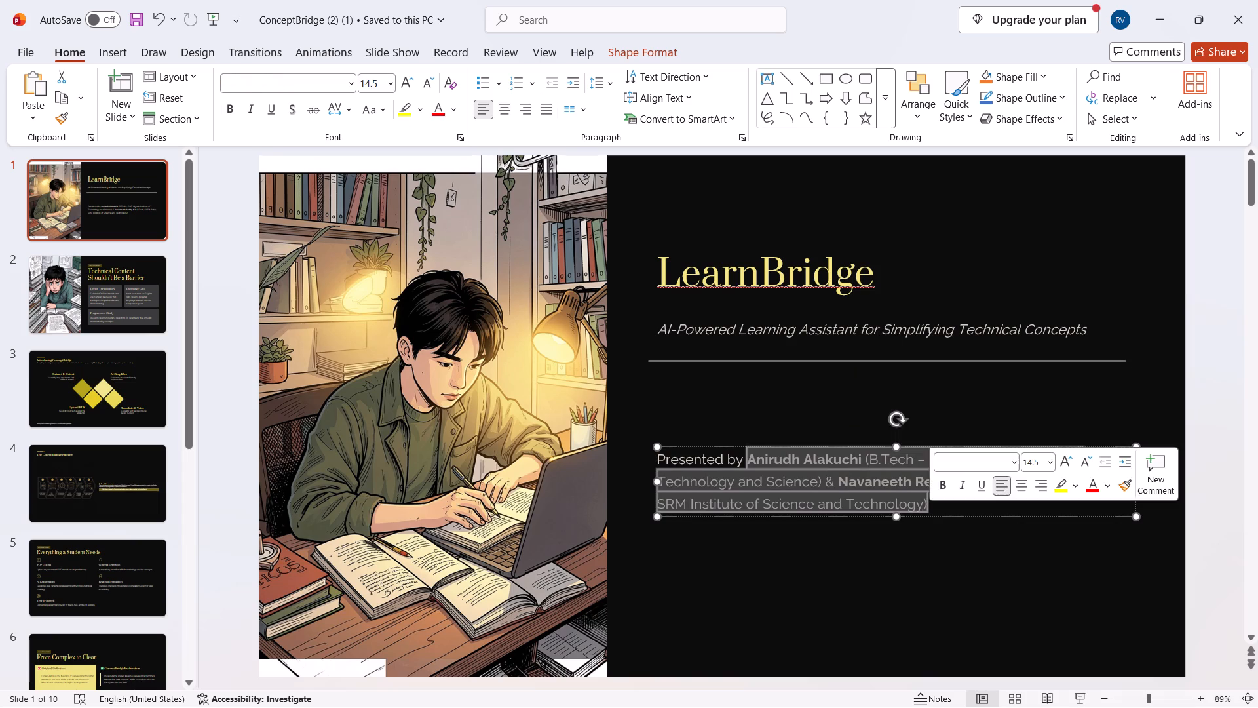
{"action": "key", "text": "BackSpace"}
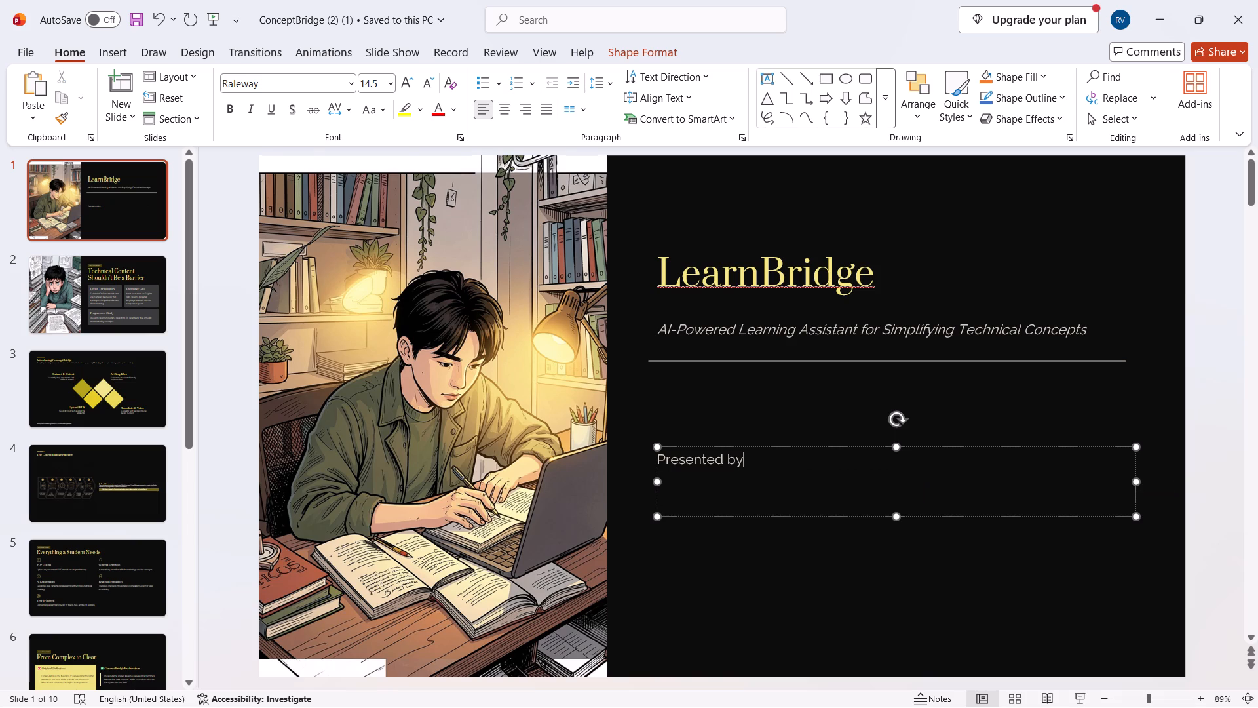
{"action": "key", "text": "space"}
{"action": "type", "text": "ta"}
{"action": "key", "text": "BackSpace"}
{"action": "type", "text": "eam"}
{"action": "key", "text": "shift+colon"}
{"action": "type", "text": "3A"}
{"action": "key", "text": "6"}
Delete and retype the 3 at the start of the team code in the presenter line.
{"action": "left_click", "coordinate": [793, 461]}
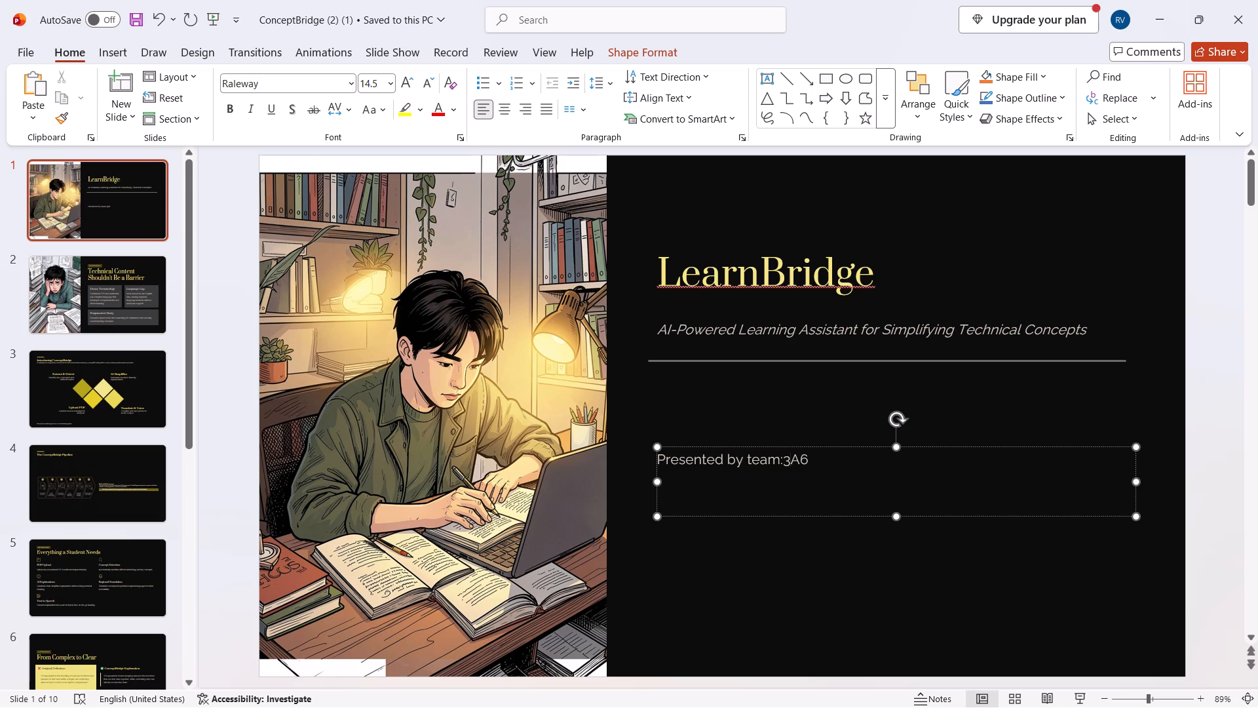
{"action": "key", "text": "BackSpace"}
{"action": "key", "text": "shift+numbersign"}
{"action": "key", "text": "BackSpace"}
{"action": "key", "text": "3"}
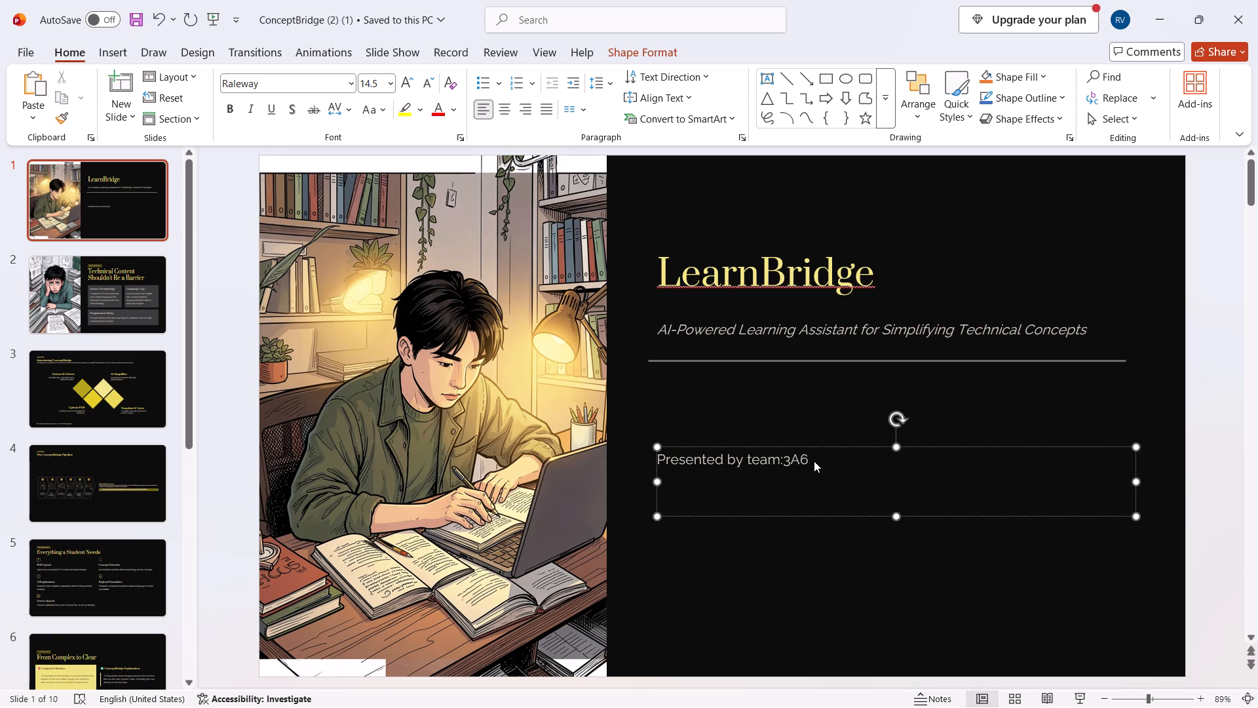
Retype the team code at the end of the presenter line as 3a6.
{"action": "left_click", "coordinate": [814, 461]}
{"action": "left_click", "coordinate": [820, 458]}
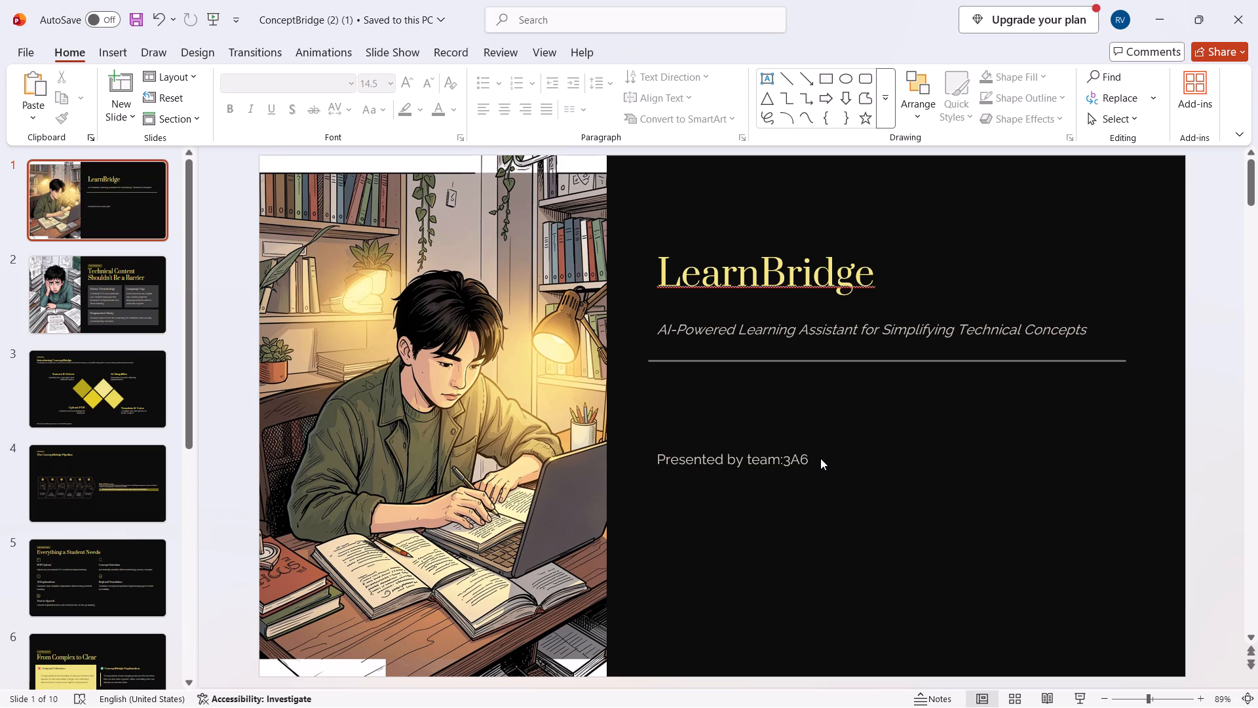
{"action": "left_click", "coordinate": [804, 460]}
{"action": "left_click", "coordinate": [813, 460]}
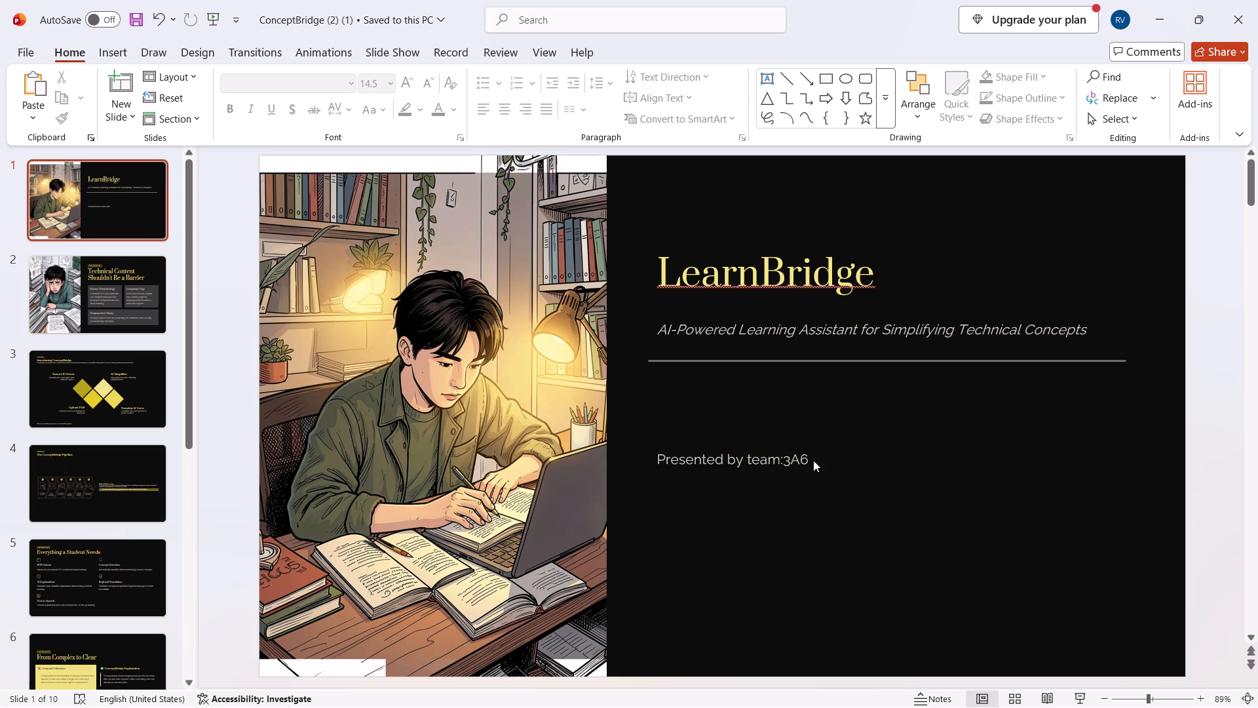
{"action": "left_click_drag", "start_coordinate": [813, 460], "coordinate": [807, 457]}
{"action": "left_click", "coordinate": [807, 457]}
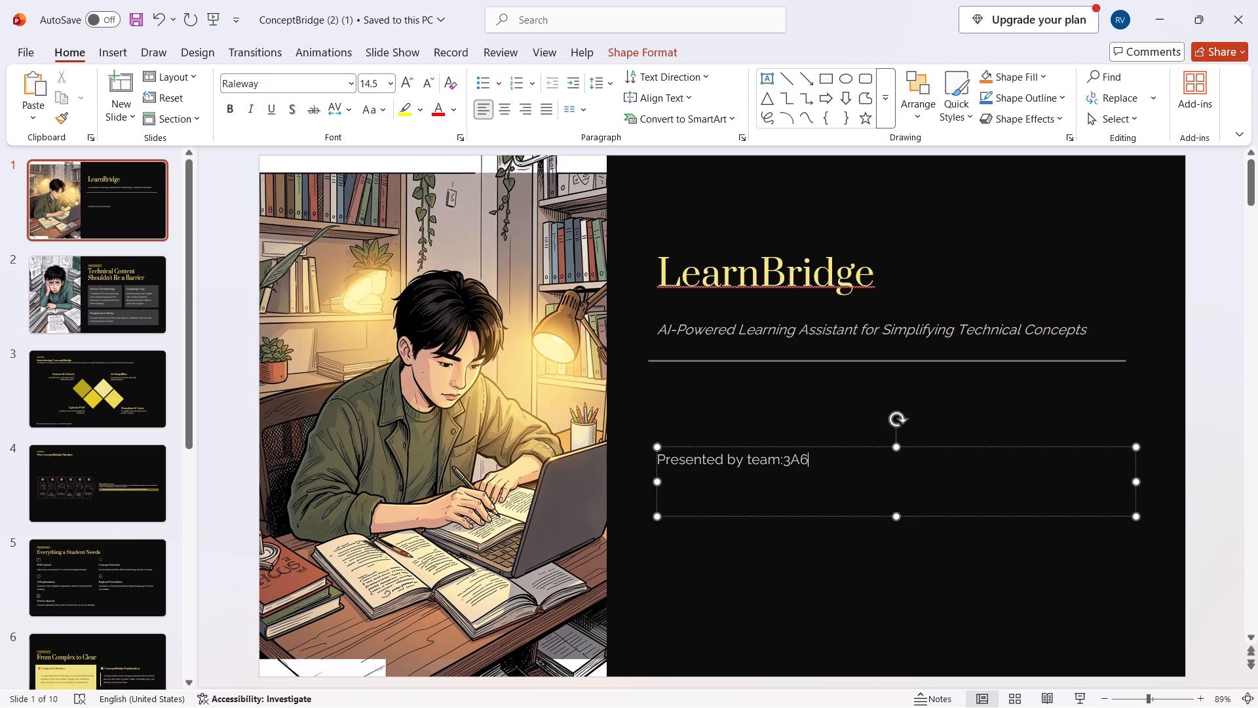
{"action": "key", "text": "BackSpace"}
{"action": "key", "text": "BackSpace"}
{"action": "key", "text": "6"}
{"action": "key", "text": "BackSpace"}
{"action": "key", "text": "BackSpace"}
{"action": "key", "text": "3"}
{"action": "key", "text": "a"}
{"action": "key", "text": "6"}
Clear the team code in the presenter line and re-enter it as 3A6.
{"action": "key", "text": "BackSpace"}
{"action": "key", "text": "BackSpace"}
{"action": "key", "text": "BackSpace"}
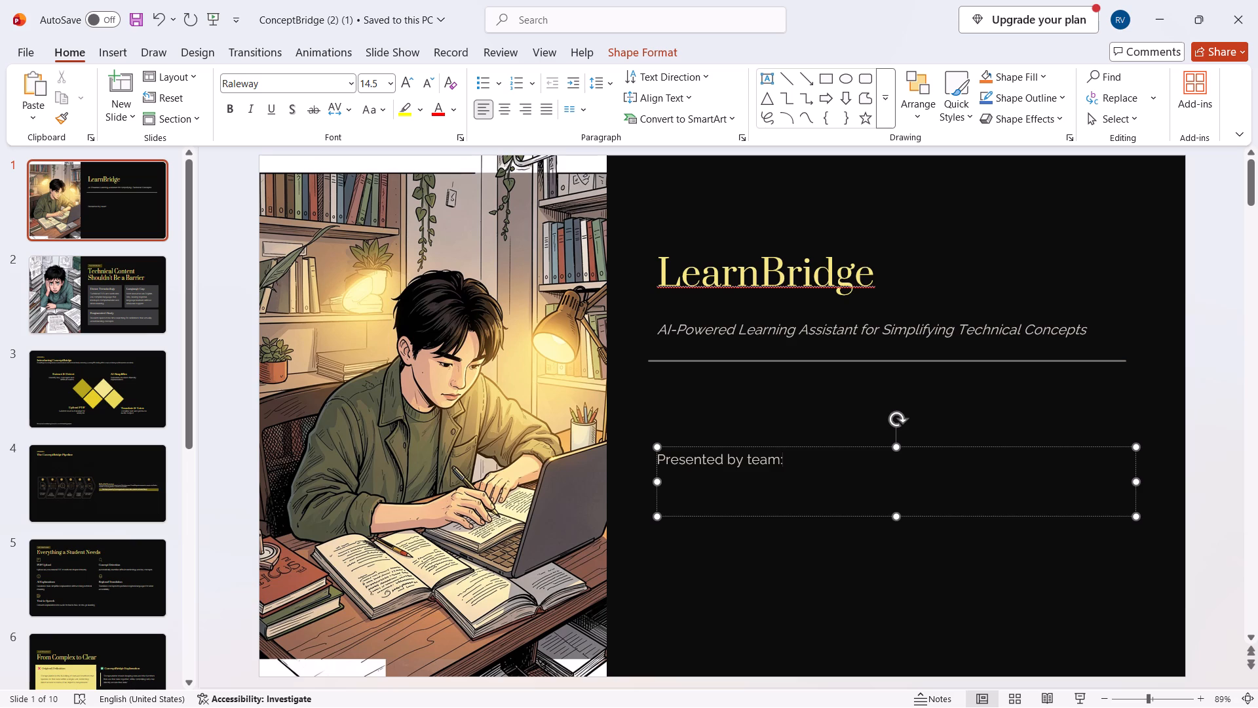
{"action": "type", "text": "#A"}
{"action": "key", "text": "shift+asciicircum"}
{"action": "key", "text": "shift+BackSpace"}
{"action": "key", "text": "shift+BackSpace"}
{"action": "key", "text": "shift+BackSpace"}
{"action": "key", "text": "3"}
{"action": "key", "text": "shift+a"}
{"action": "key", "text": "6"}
Add the first team member's name and roll number, joined by a hyphen, on a new line under "Presented by team:3A6".
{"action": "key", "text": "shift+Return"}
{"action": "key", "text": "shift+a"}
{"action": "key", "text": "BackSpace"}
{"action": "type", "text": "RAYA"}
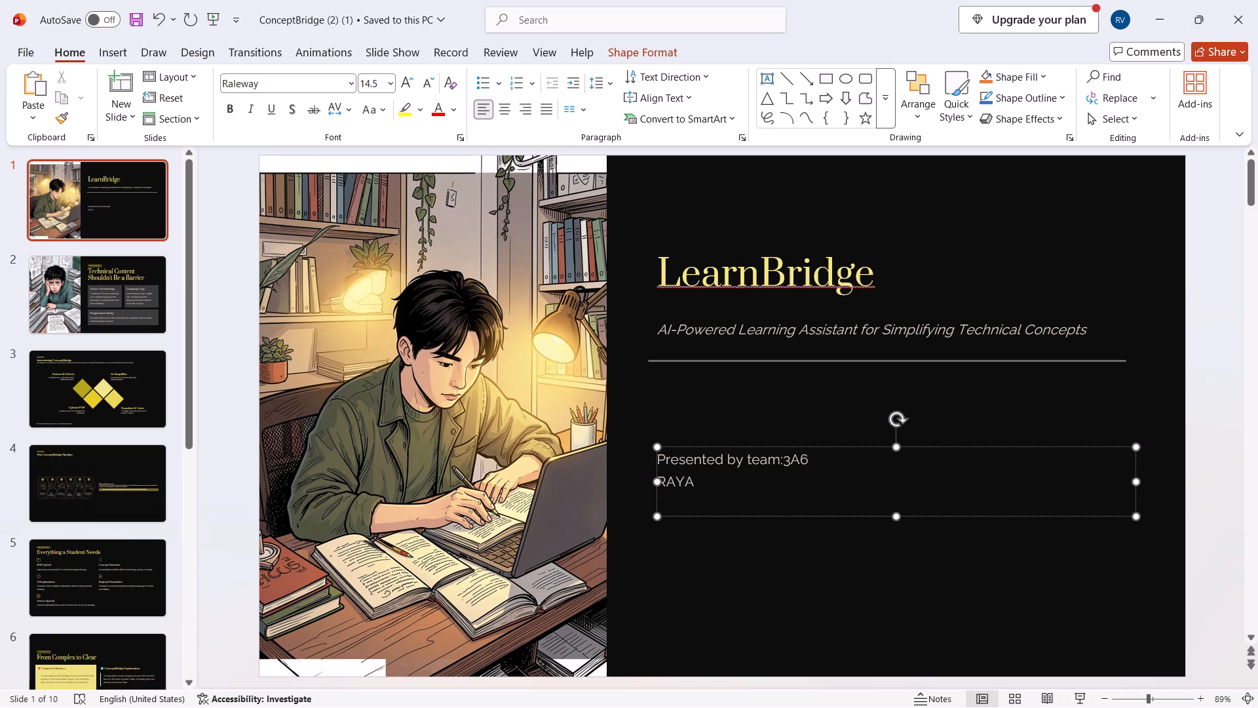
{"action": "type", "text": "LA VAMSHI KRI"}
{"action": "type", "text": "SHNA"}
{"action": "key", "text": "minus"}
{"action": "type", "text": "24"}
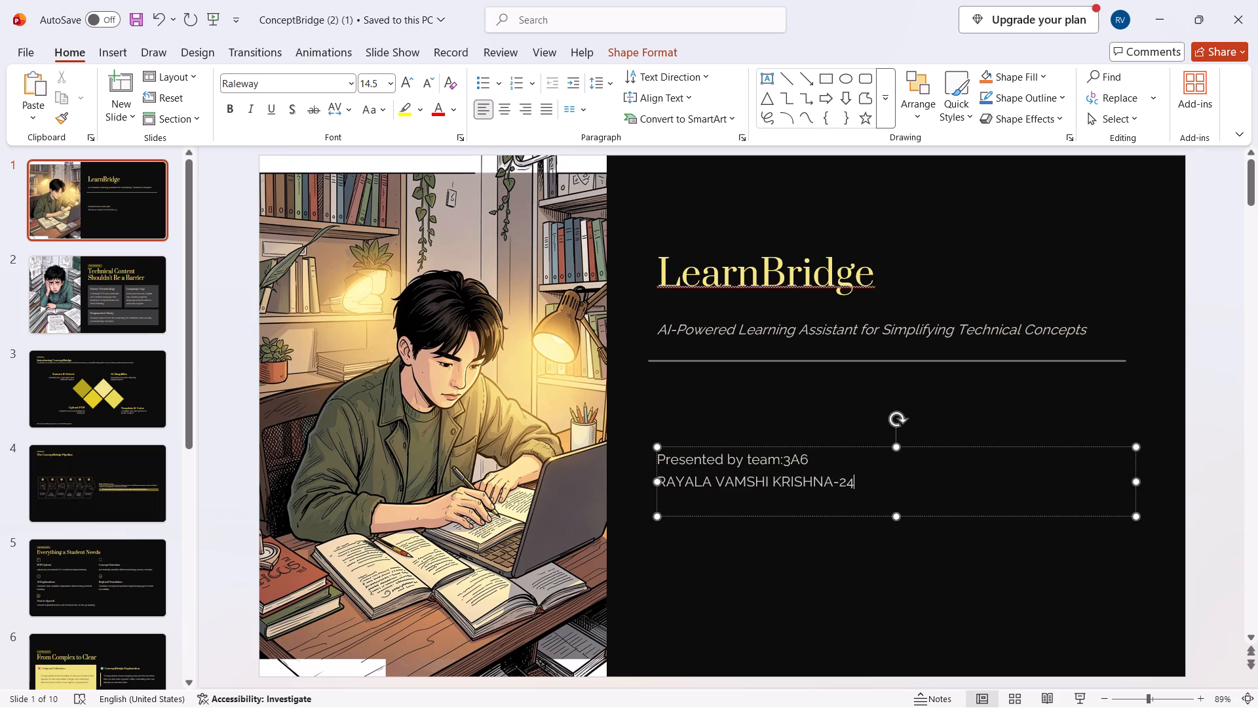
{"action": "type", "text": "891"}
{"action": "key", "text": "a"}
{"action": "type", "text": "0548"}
Add the second team member's name and roll number, joined by a hyphen, on the next line of the presenter text box.
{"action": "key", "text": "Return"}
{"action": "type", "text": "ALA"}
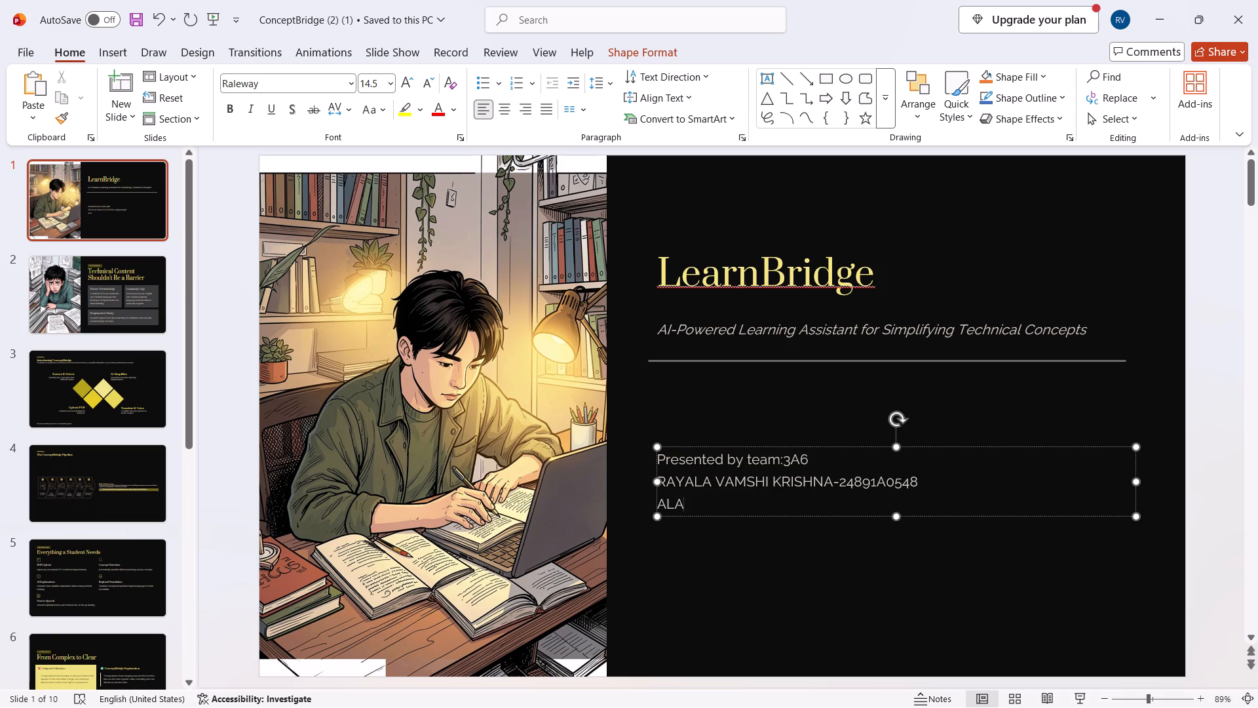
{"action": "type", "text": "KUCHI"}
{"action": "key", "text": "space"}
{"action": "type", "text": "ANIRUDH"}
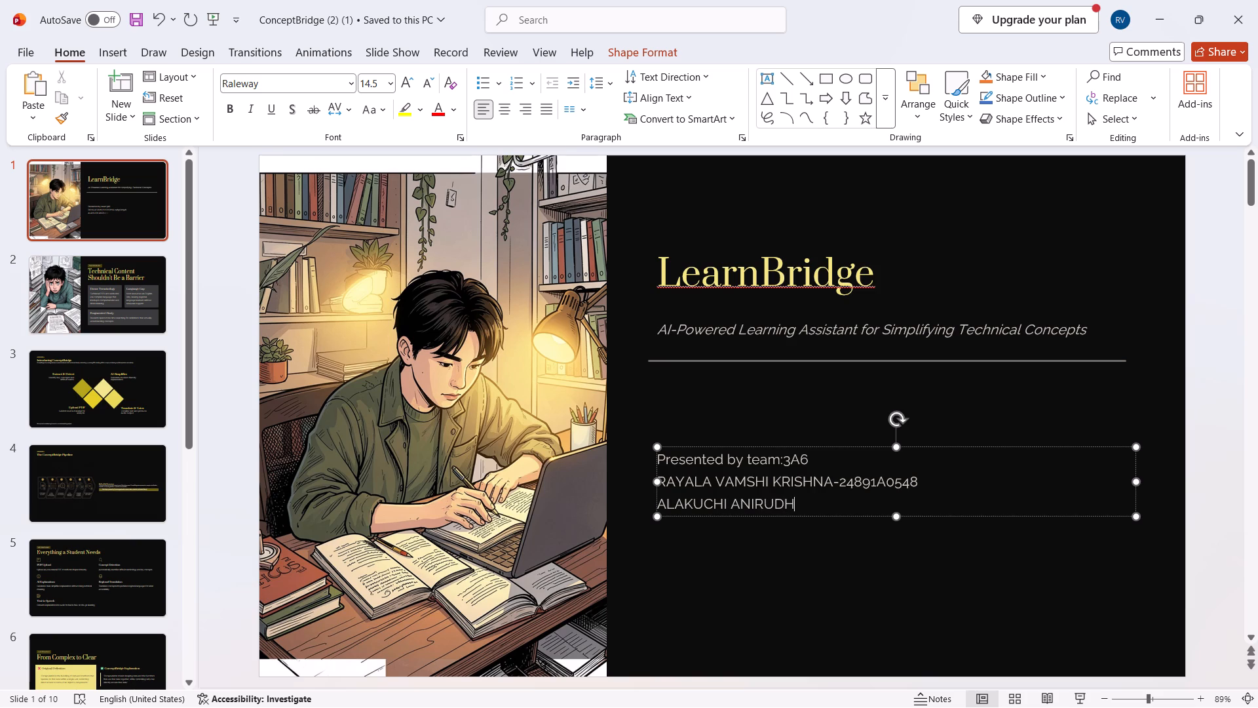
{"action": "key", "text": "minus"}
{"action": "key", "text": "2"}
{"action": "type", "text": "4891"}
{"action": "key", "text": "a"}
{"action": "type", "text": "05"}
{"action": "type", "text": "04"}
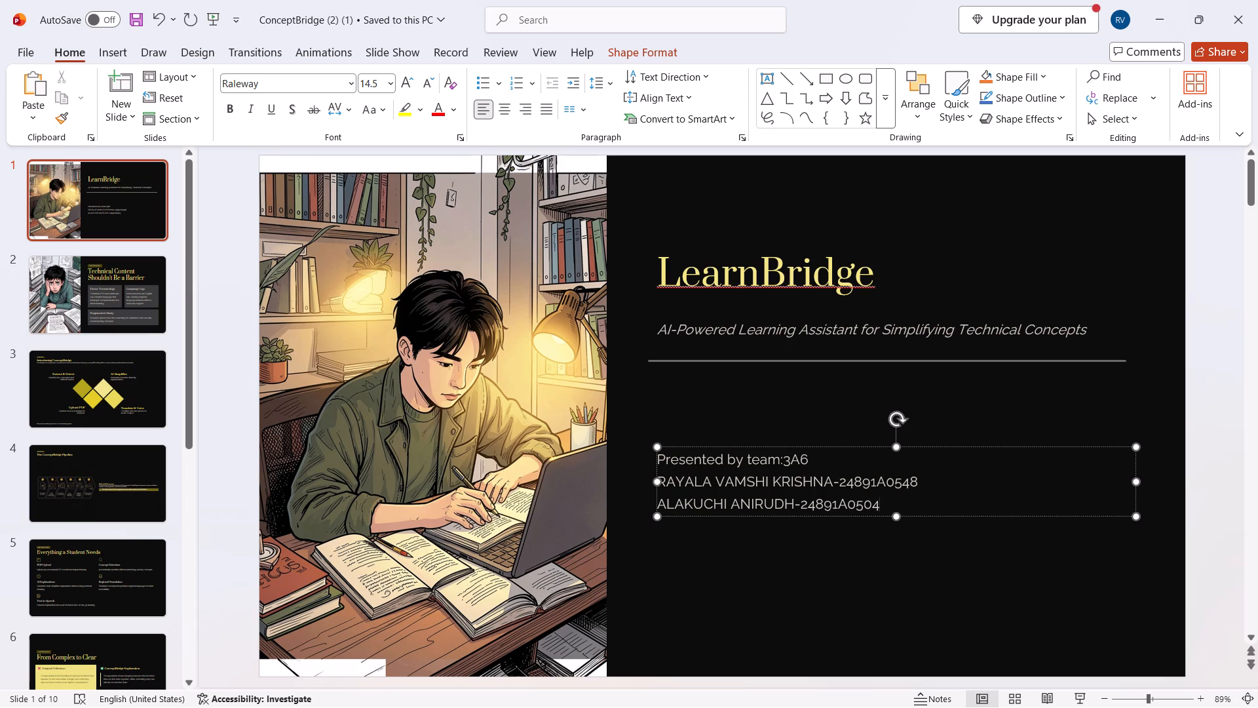
Add the third team member's name and roll number, joined by a hyphen, on a new line below the second member.
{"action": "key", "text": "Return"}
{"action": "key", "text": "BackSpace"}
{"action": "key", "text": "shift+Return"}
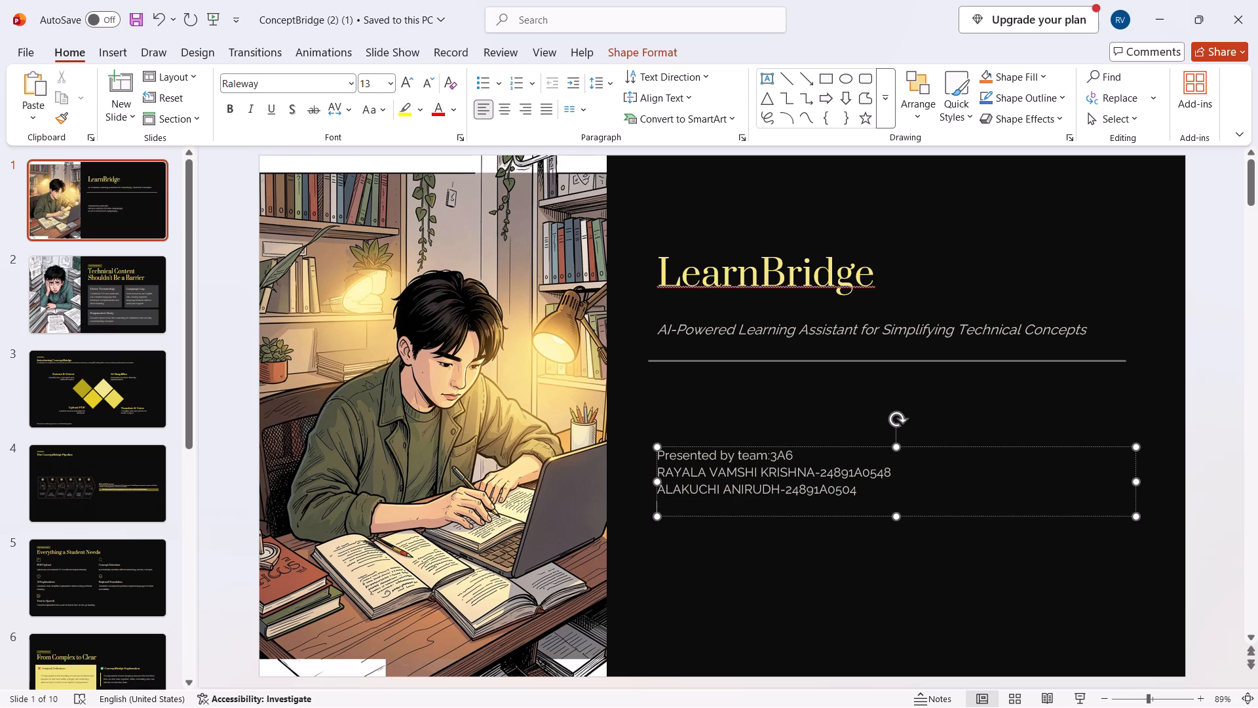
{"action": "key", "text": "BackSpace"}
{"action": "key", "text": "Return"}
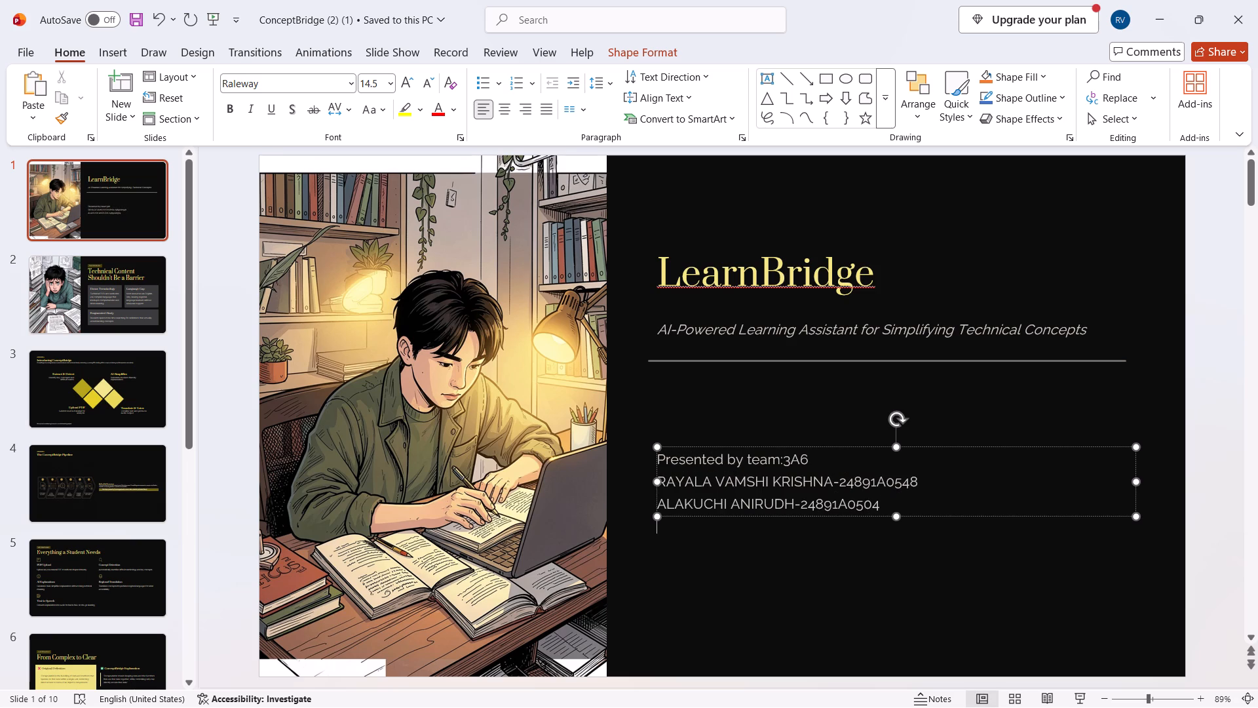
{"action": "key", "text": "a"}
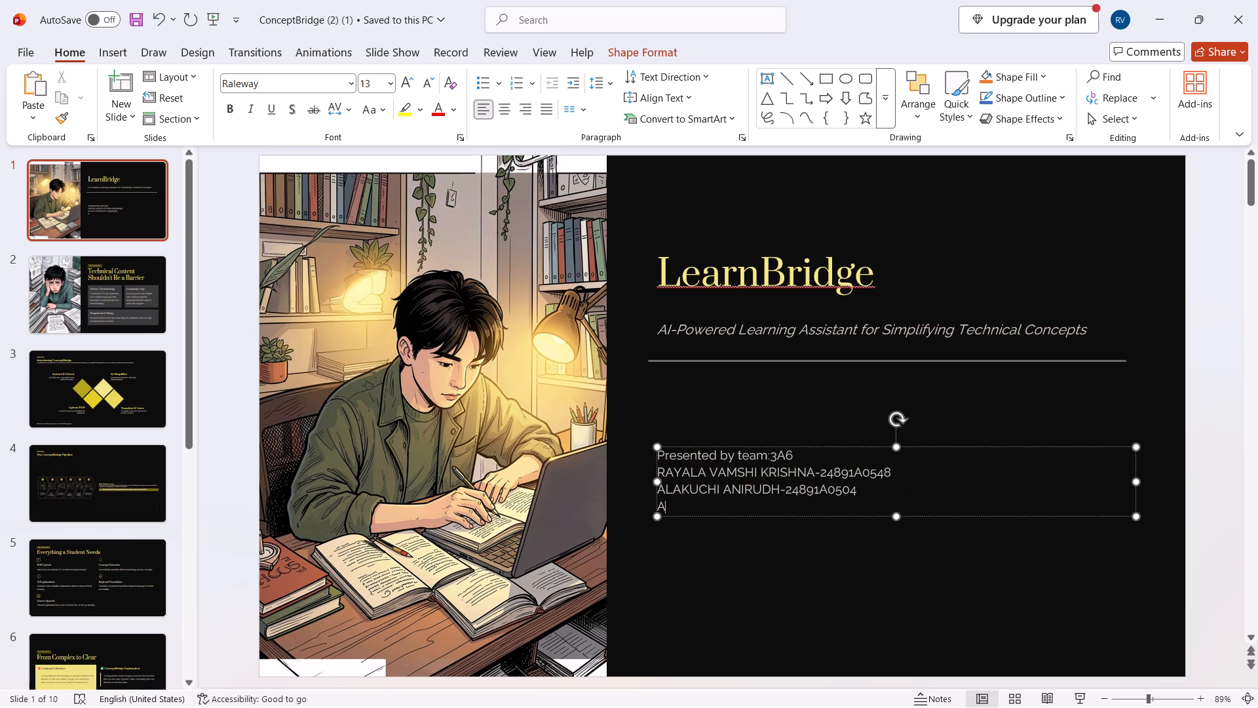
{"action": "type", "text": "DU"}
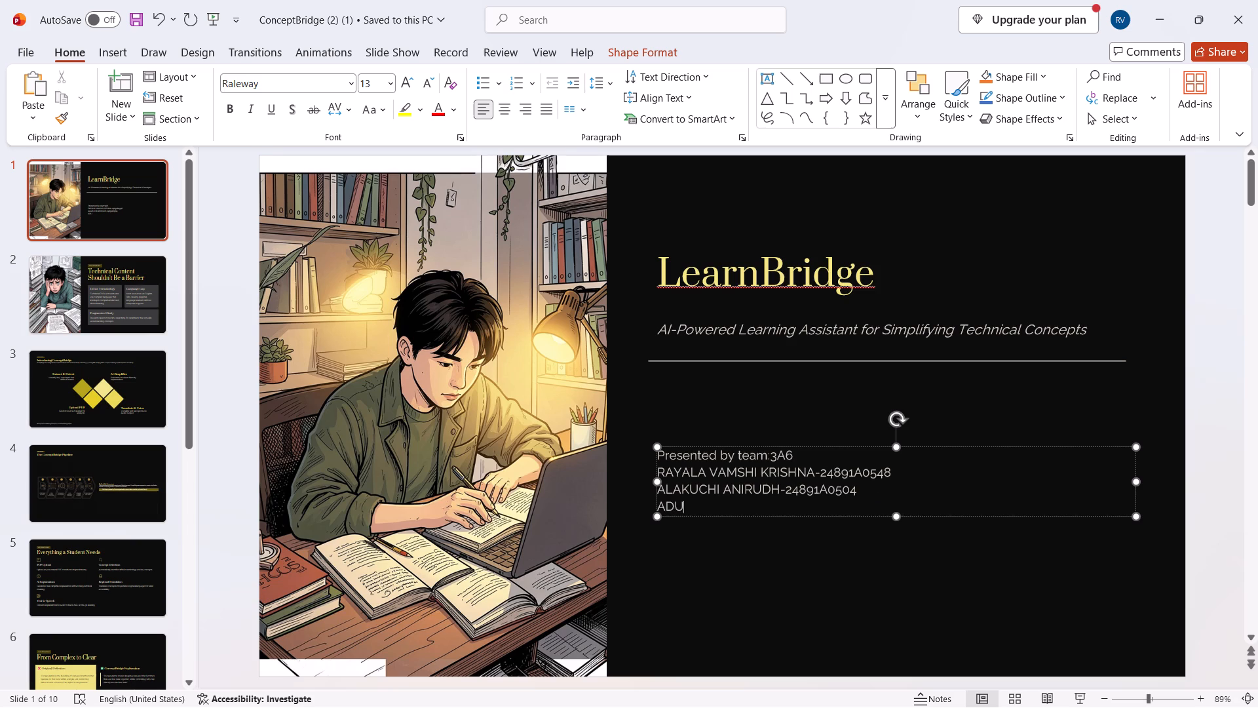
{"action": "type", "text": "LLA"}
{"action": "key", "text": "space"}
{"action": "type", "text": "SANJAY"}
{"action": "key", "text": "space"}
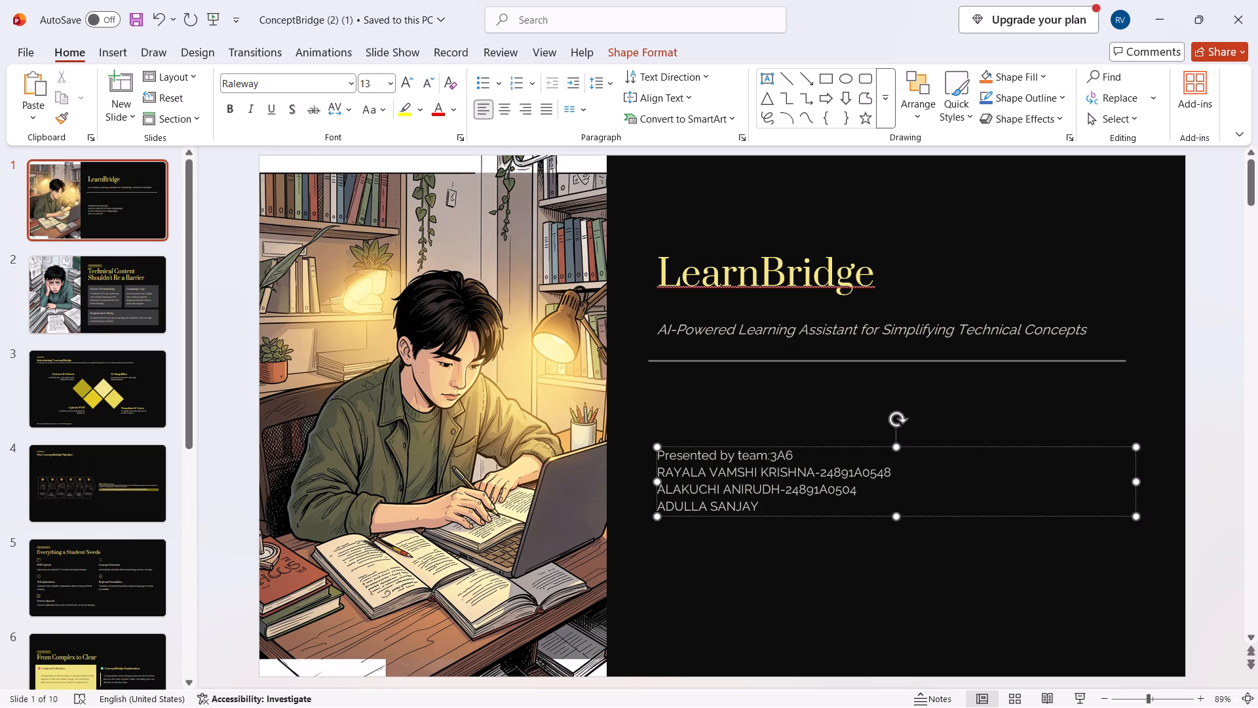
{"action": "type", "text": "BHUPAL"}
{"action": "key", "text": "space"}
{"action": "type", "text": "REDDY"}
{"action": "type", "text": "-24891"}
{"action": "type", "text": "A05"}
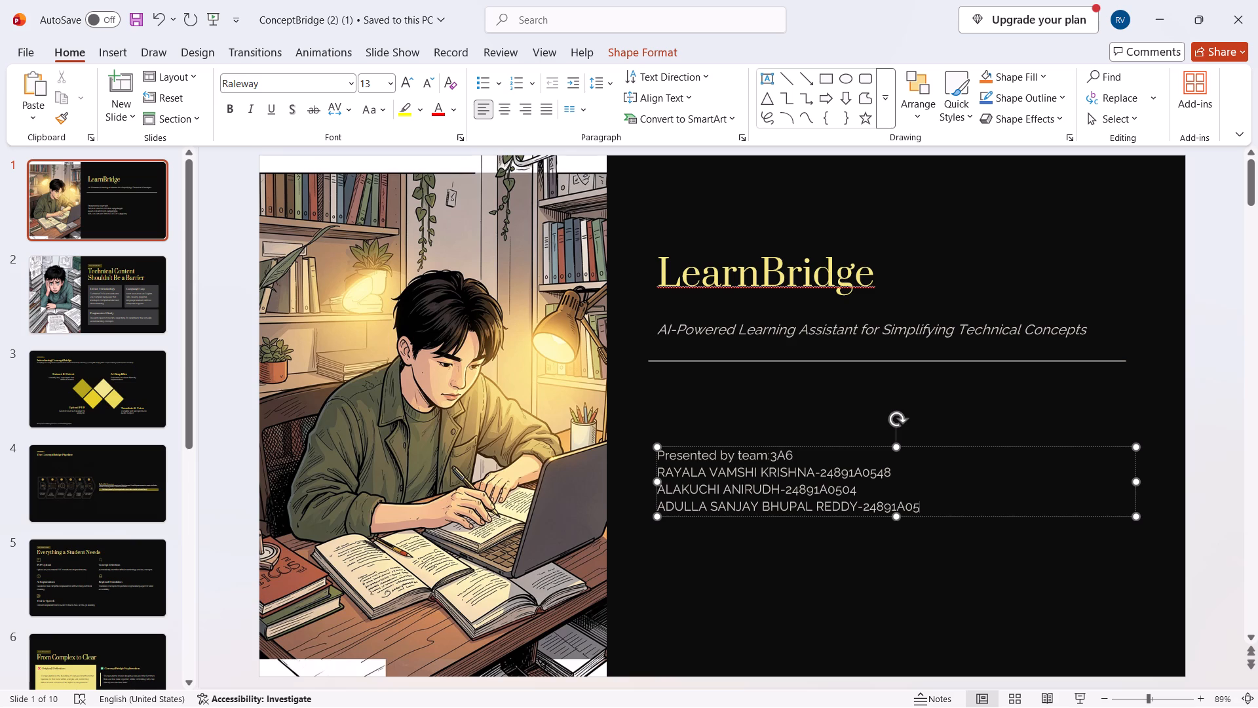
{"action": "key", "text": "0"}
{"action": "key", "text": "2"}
Add the fourth team member's name, without a roll number, on a new line at the end of the presenter list.
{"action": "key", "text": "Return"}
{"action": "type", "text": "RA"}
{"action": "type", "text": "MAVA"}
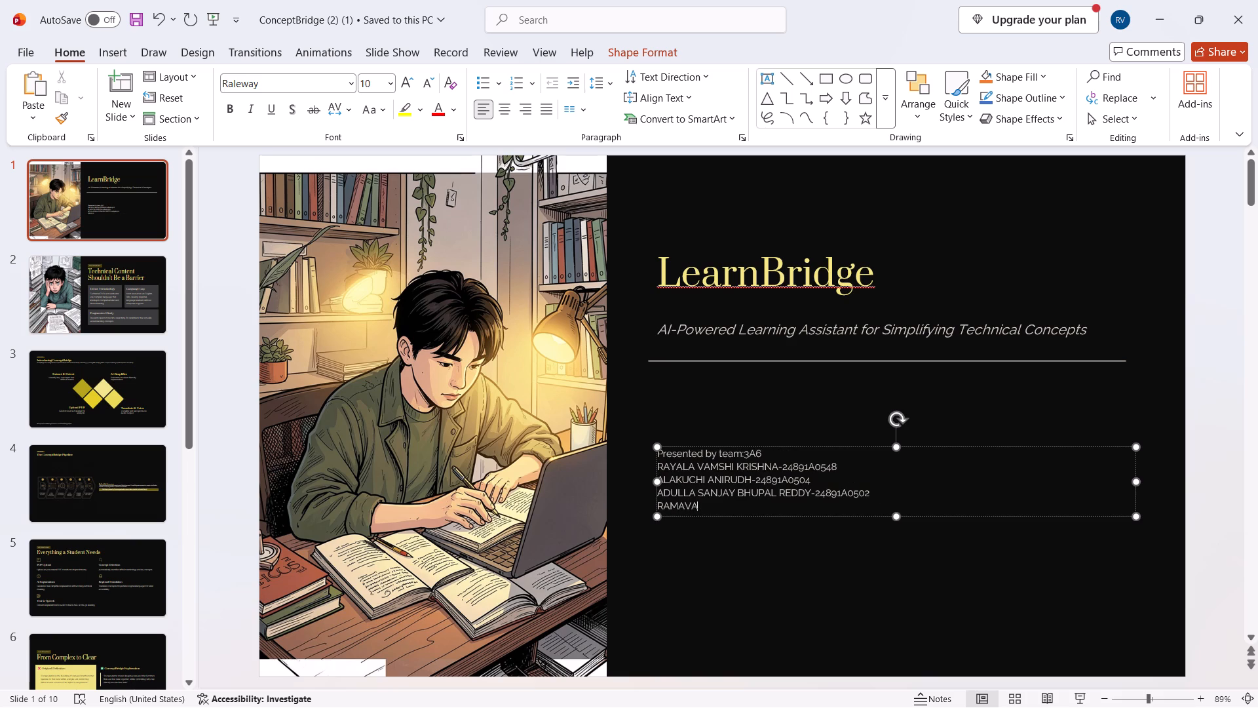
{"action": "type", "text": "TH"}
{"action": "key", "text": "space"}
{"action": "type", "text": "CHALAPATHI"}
Enlarge the presenter text box on slide 1 by extending its bottom edge downward.
{"action": "left_click_drag", "start_coordinate": [900, 519], "coordinate": [903, 535]}
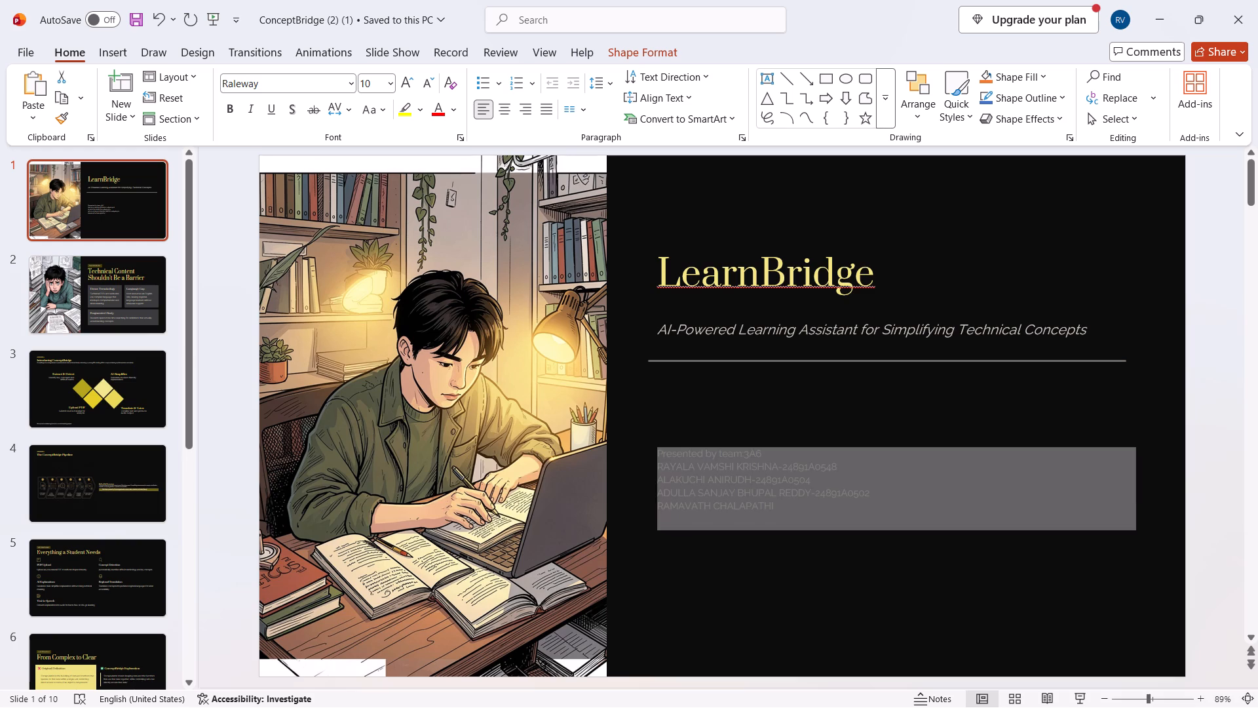
{"action": "left_click_drag", "start_coordinate": [903, 535], "coordinate": [905, 549]}
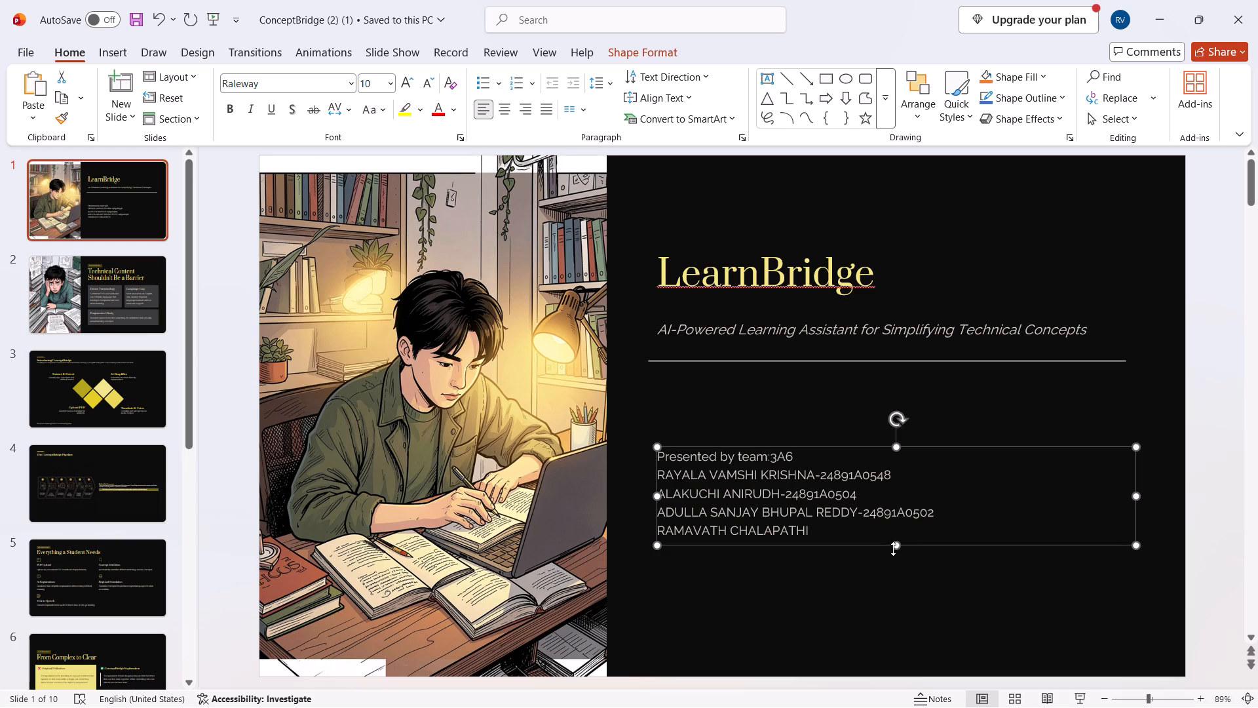
Move the presenter text box up to just below the divider line, with its left edge aligned to the line's start.
{"action": "left_click_drag", "start_coordinate": [902, 546], "coordinate": [899, 499]}
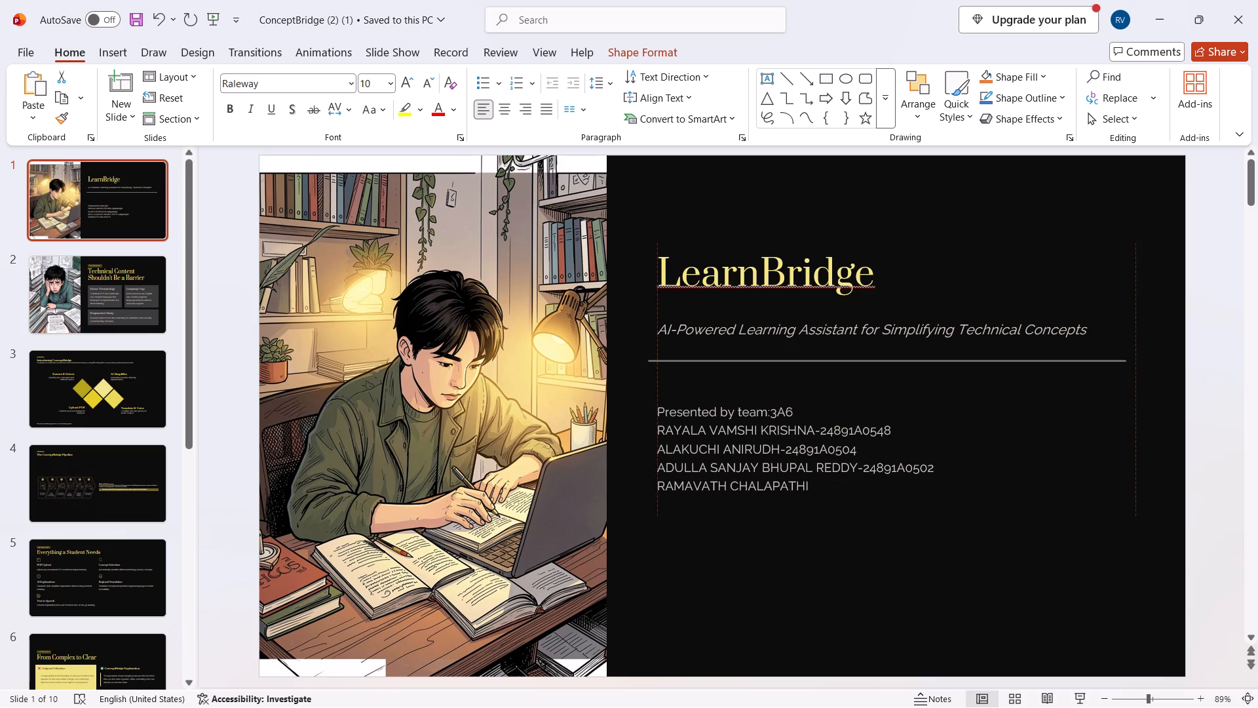
{"action": "left_click_drag", "start_coordinate": [899, 499], "coordinate": [890, 469]}
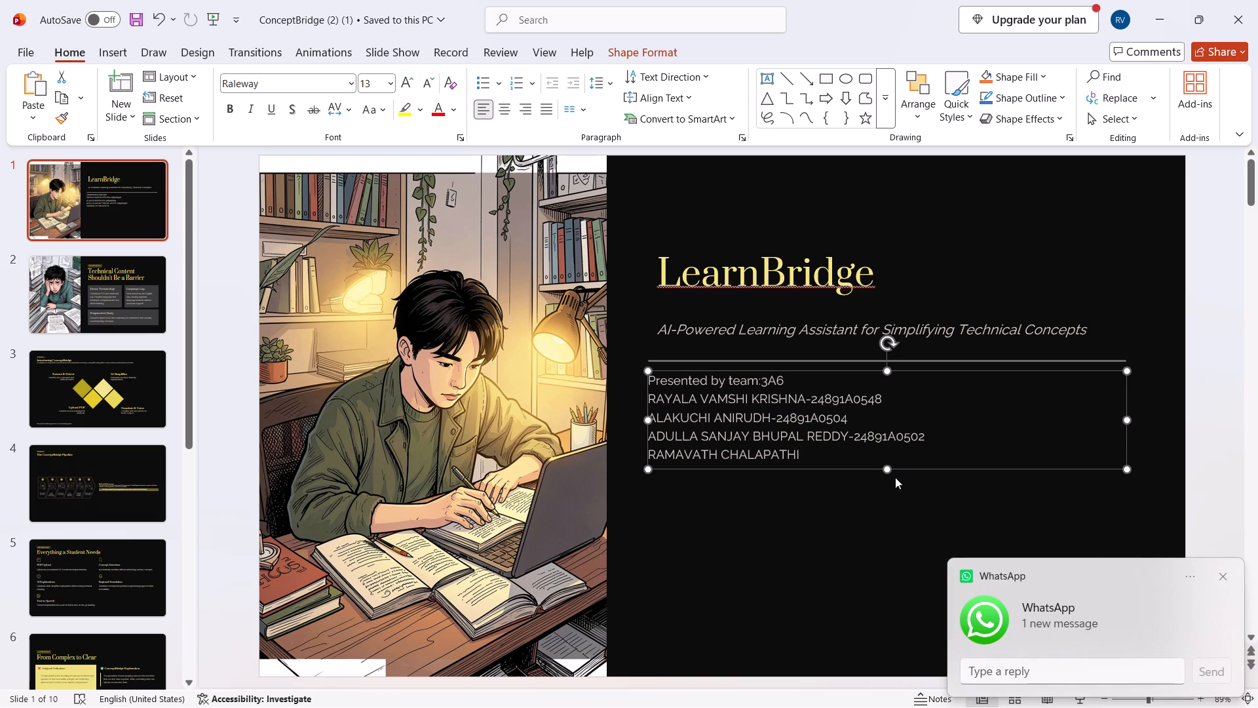
Extend the bottom edge of the presenter text box on slide 1 further downward so its text scales up.
{"action": "left_click_drag", "start_coordinate": [890, 471], "coordinate": [892, 488]}
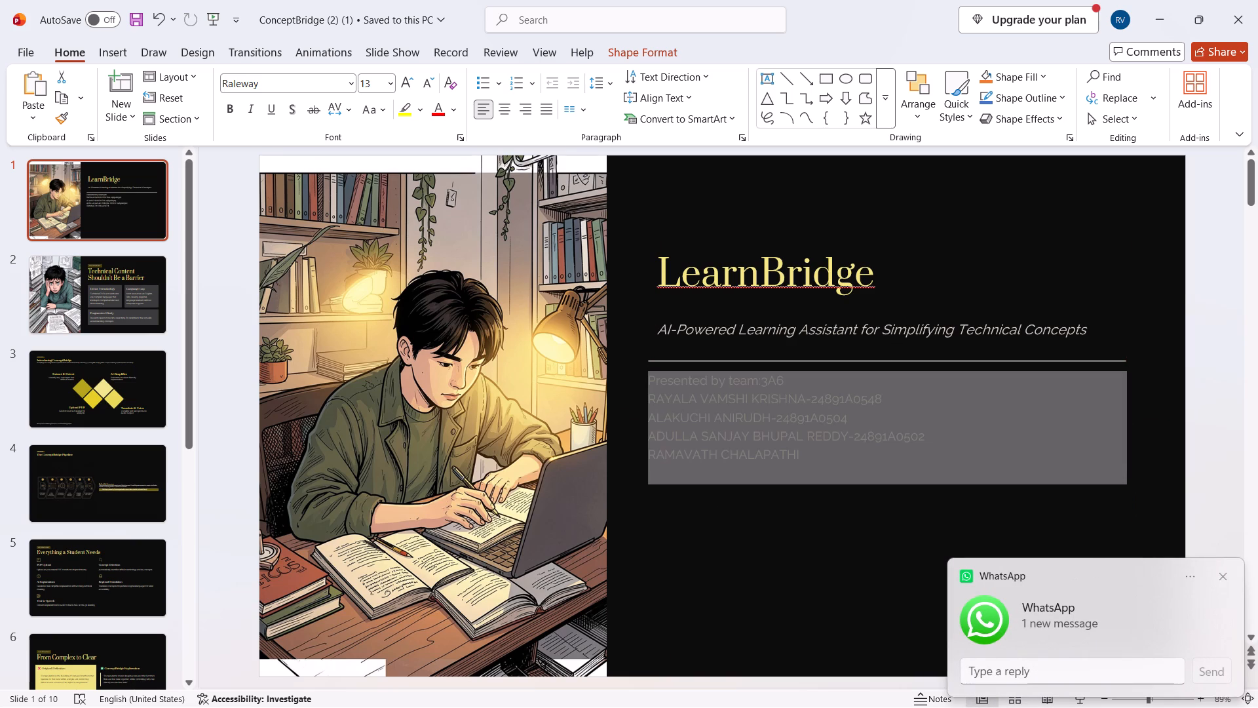
{"action": "left_click_drag", "start_coordinate": [892, 488], "coordinate": [894, 490]}
{"action": "left_click", "coordinate": [881, 534]}
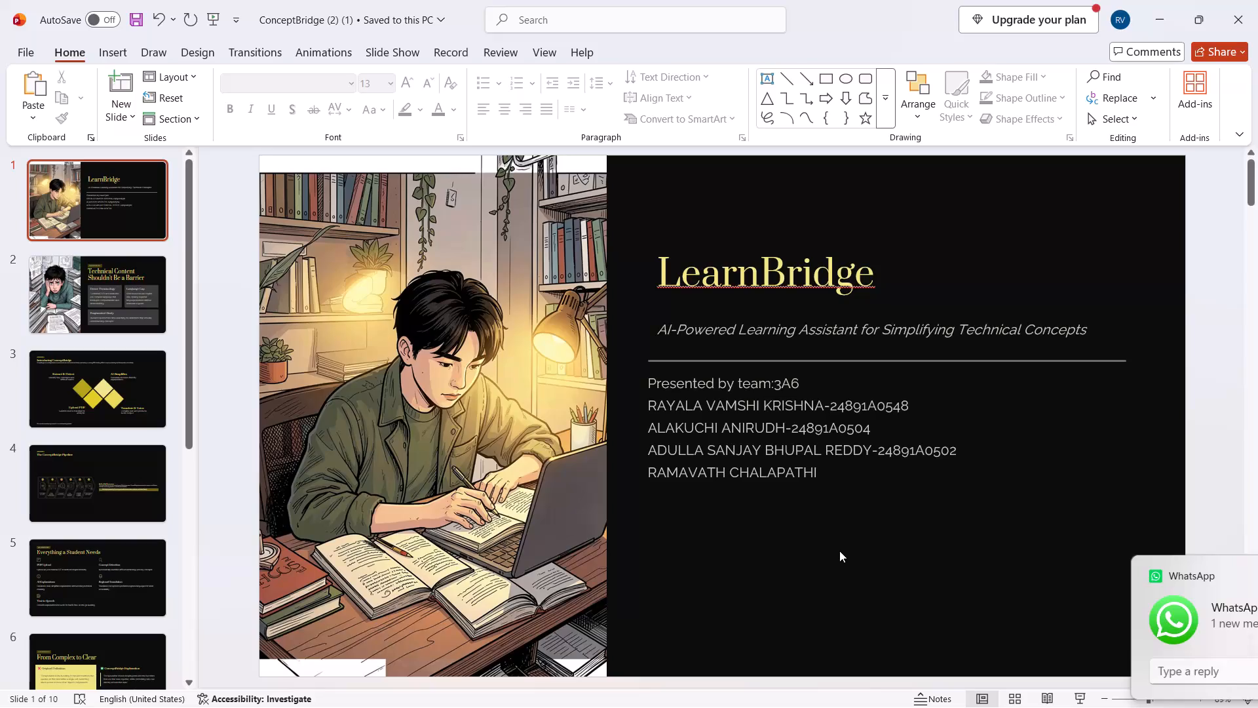
Replace "Concept" with "Learn" in slide 3's title so it reads "Introducing LearnBridge".
{"action": "scroll", "coordinate": [839, 551], "scroll_direction": "down", "scroll_amount": 1}
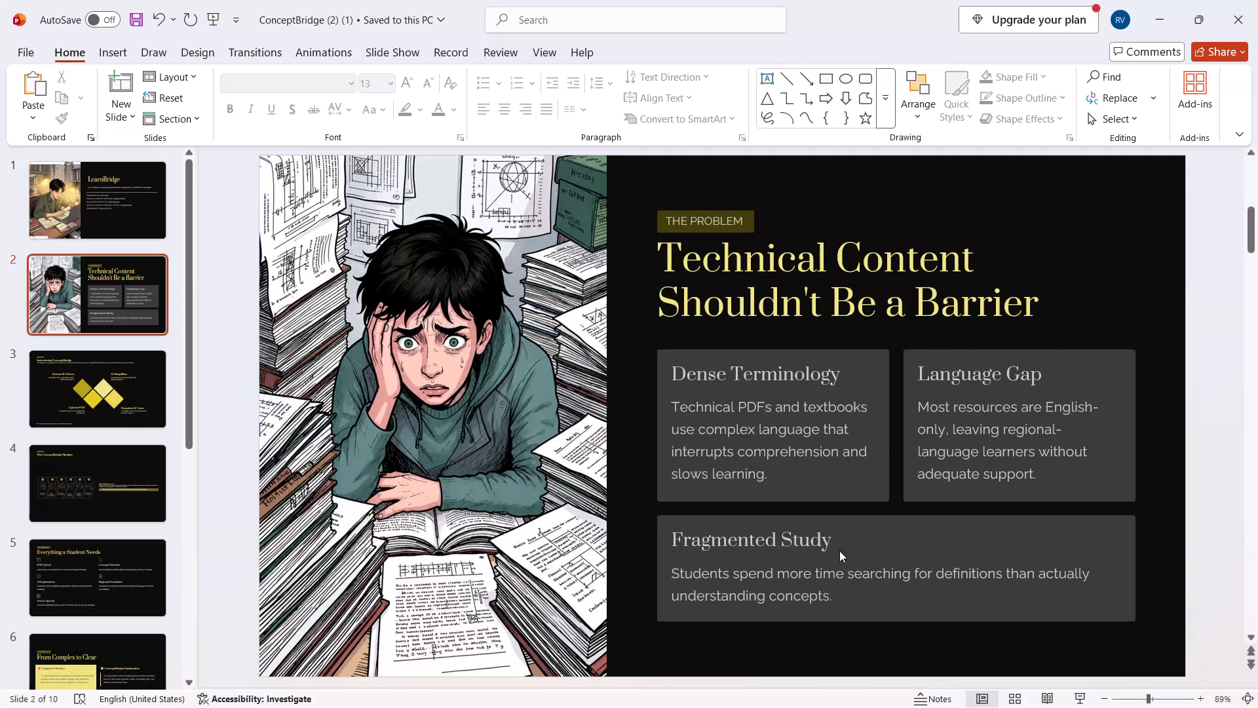
{"action": "scroll", "coordinate": [839, 551], "scroll_direction": "down", "scroll_amount": 1}
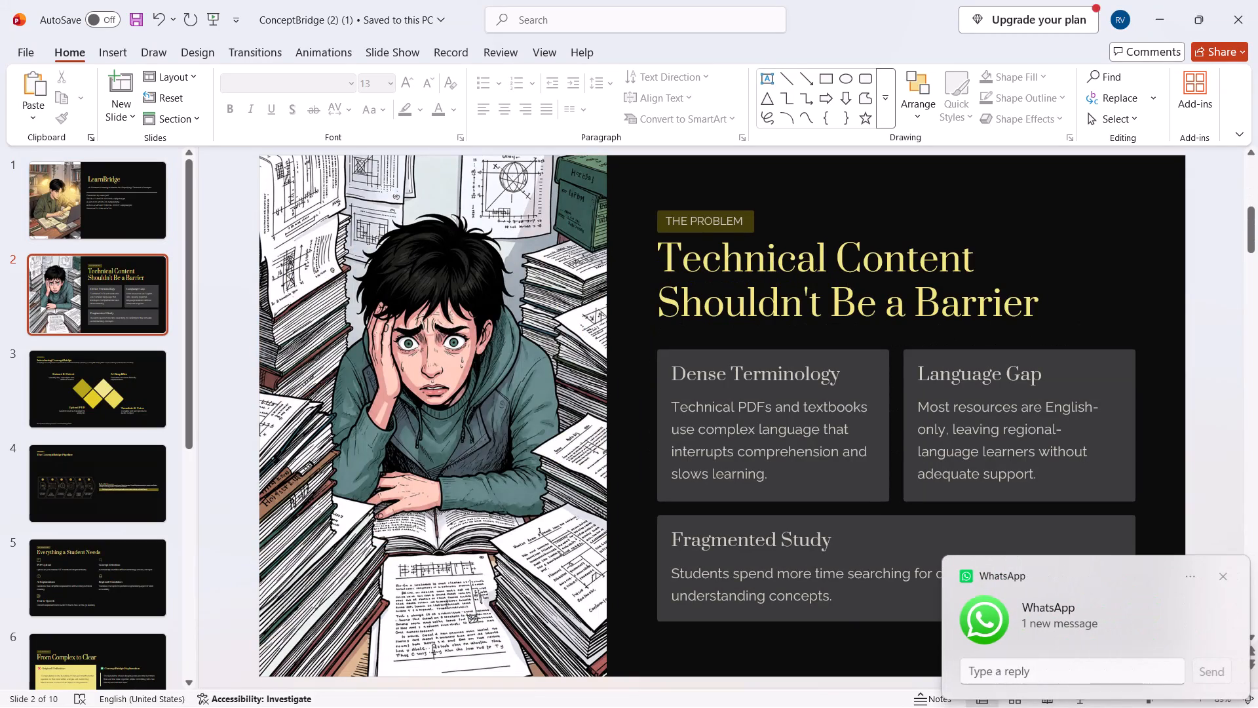
{"action": "scroll", "coordinate": [839, 551], "scroll_direction": "down", "scroll_amount": 1}
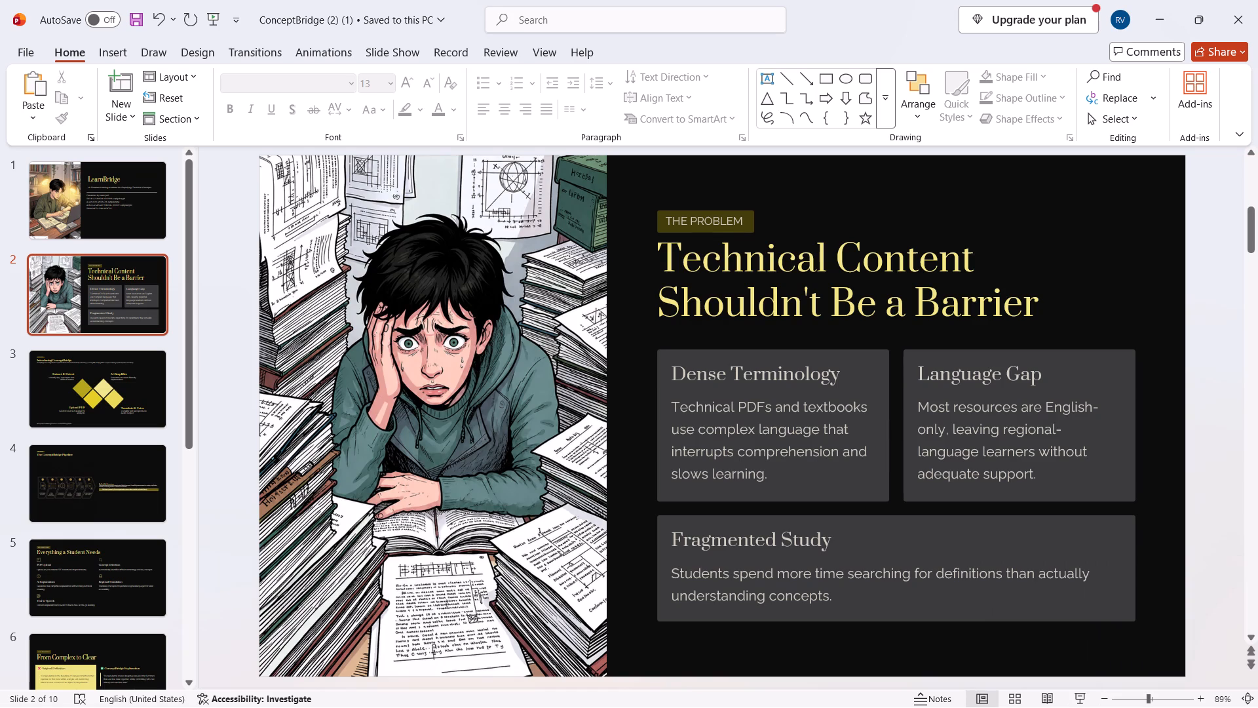
{"action": "scroll", "coordinate": [838, 621], "scroll_direction": "down", "scroll_amount": 4}
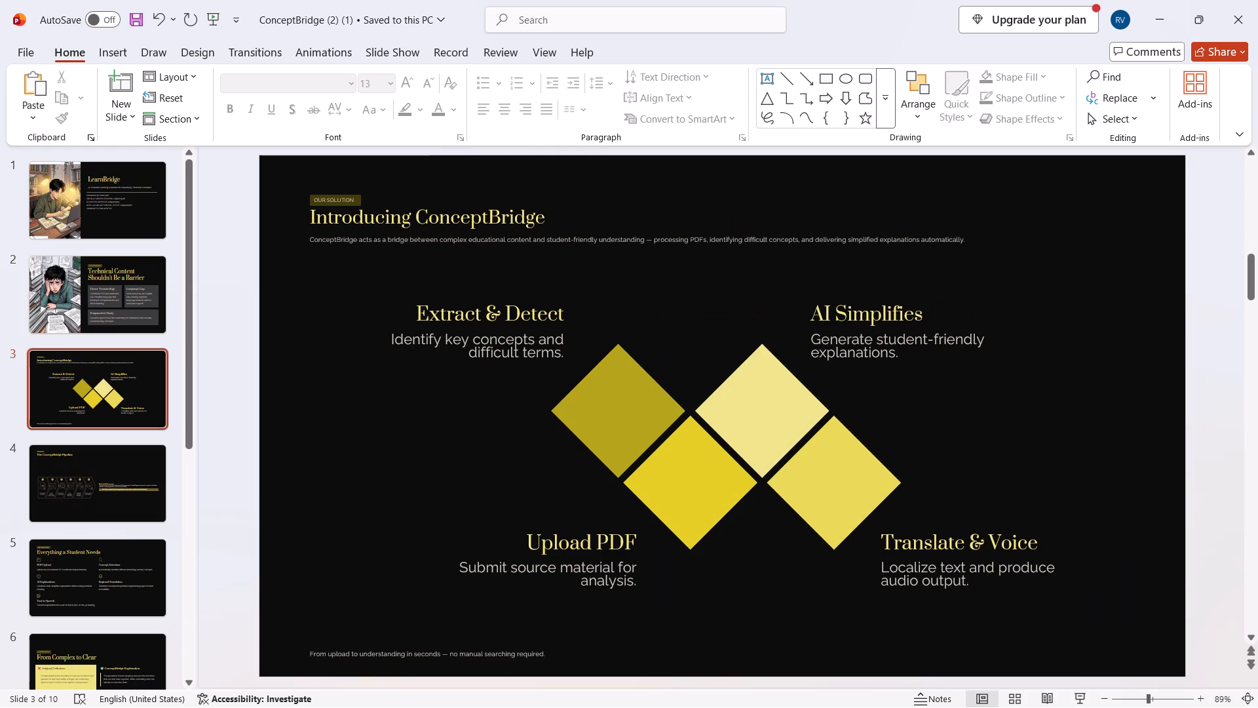
{"action": "left_click", "coordinate": [493, 220]}
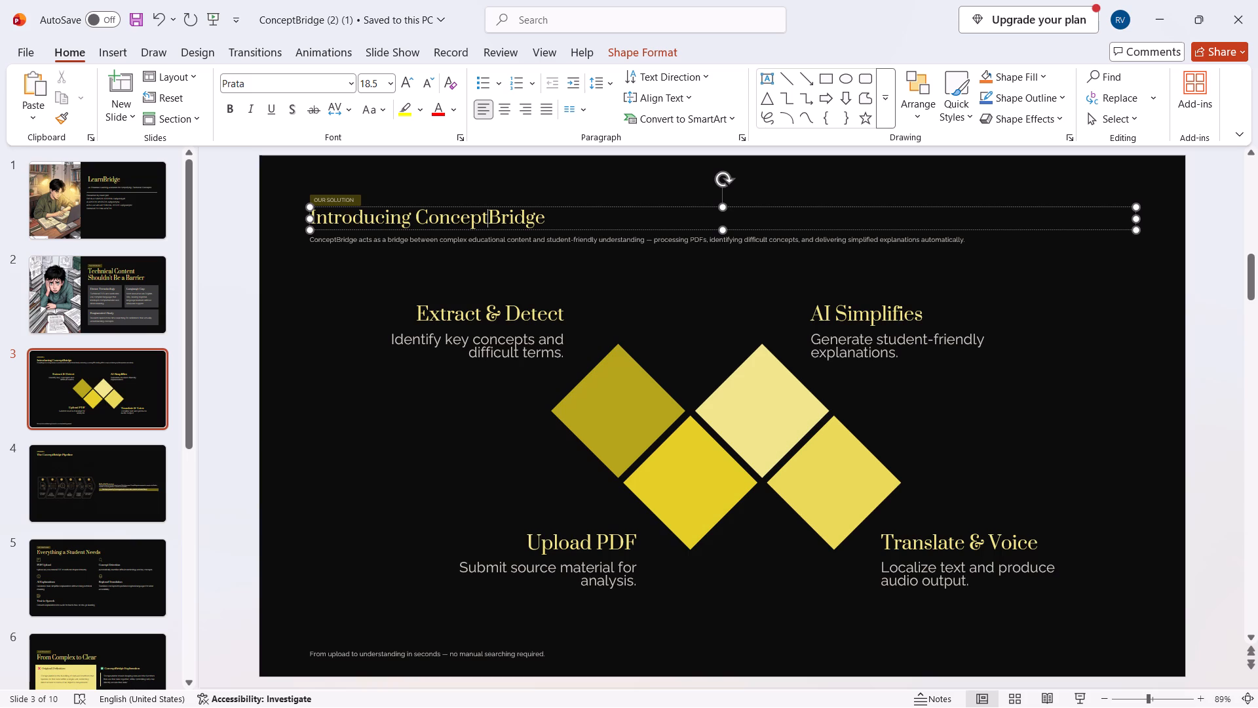
{"action": "key", "text": "BackSpace"}
{"action": "key", "text": "BackSpace"}
{"action": "key", "text": "BackSpace"}
{"action": "key", "text": "BackSpace"}
{"action": "key", "text": "BackSpace"}
{"action": "key", "text": "BackSpace"}
{"action": "key", "text": "BackSpace"}
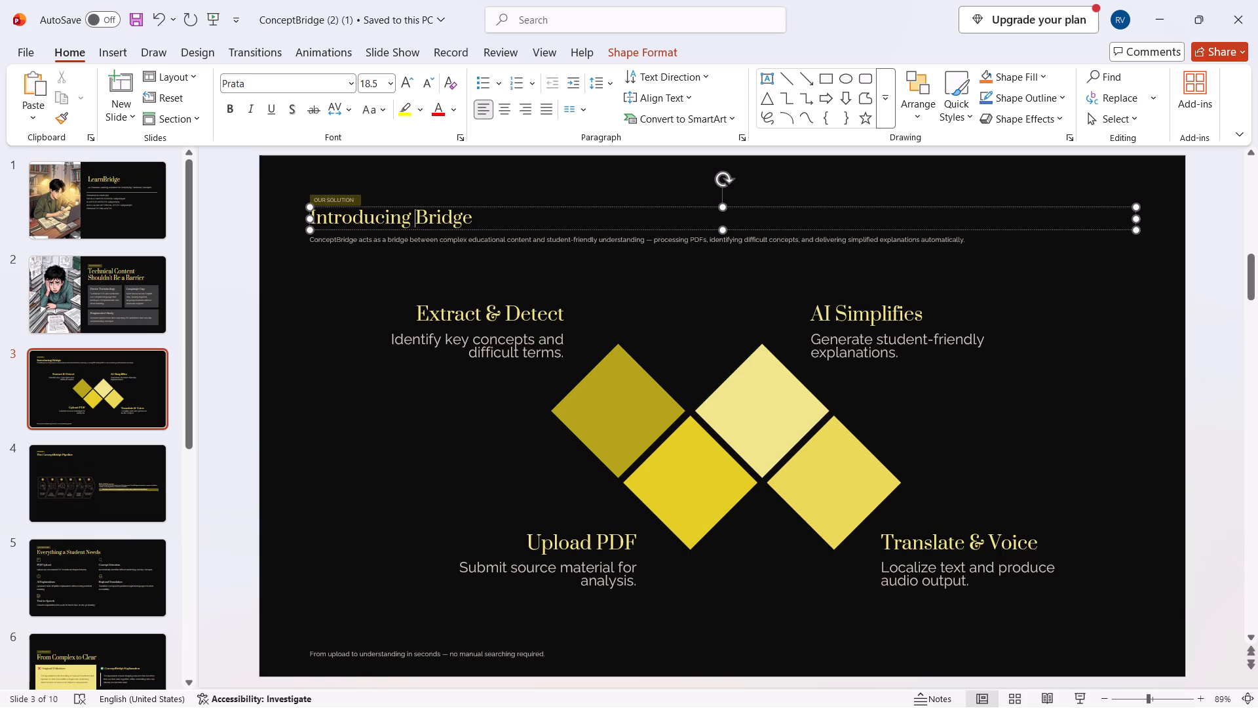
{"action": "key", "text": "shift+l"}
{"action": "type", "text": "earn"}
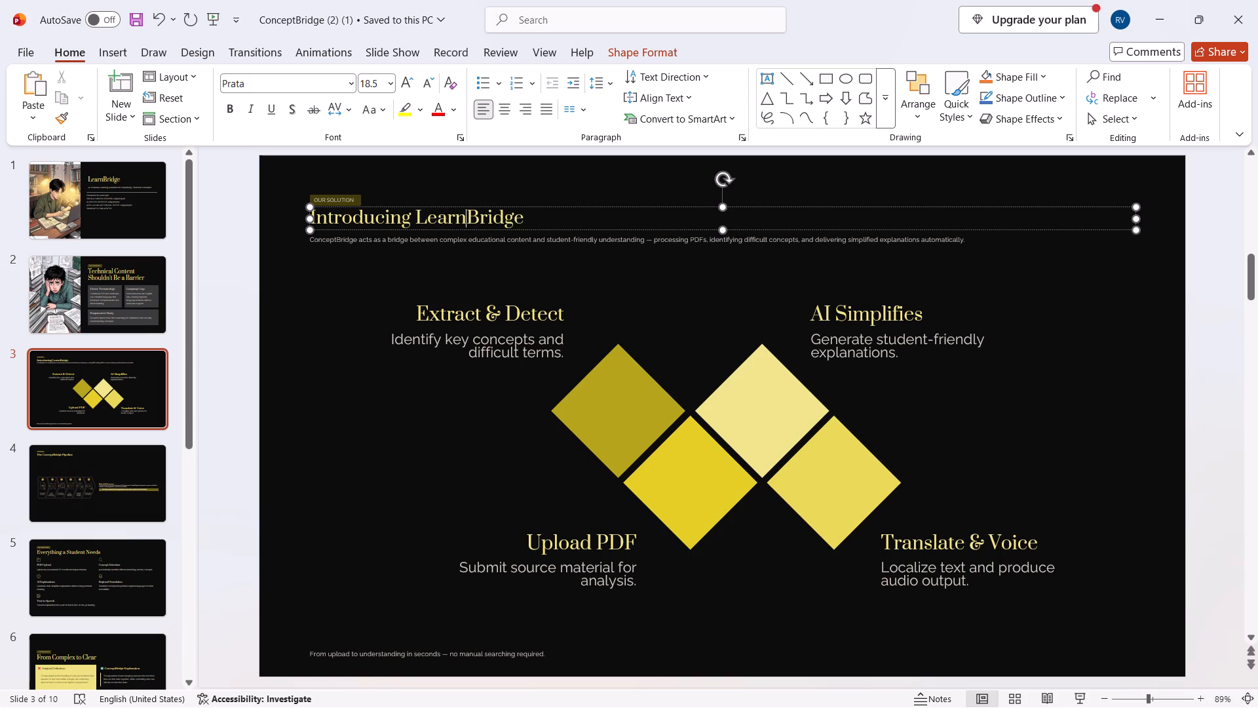
{"action": "left_click", "coordinate": [341, 480]}
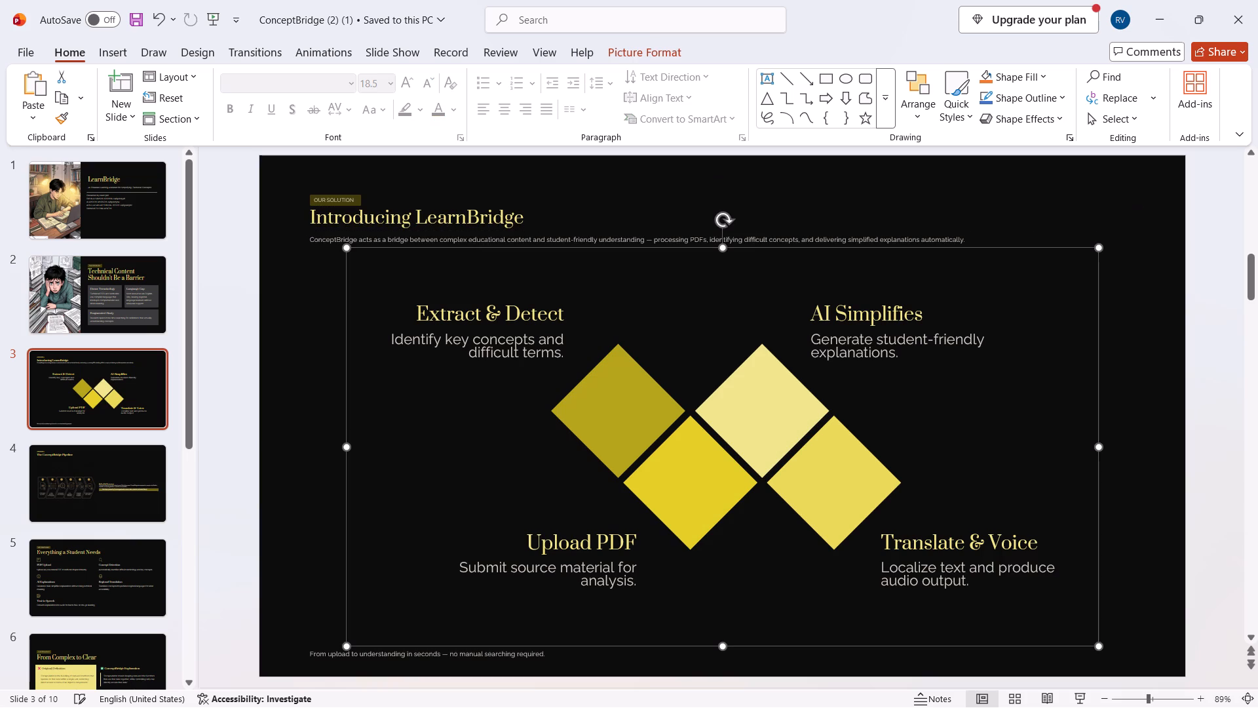
{"action": "left_click", "coordinate": [294, 495]}
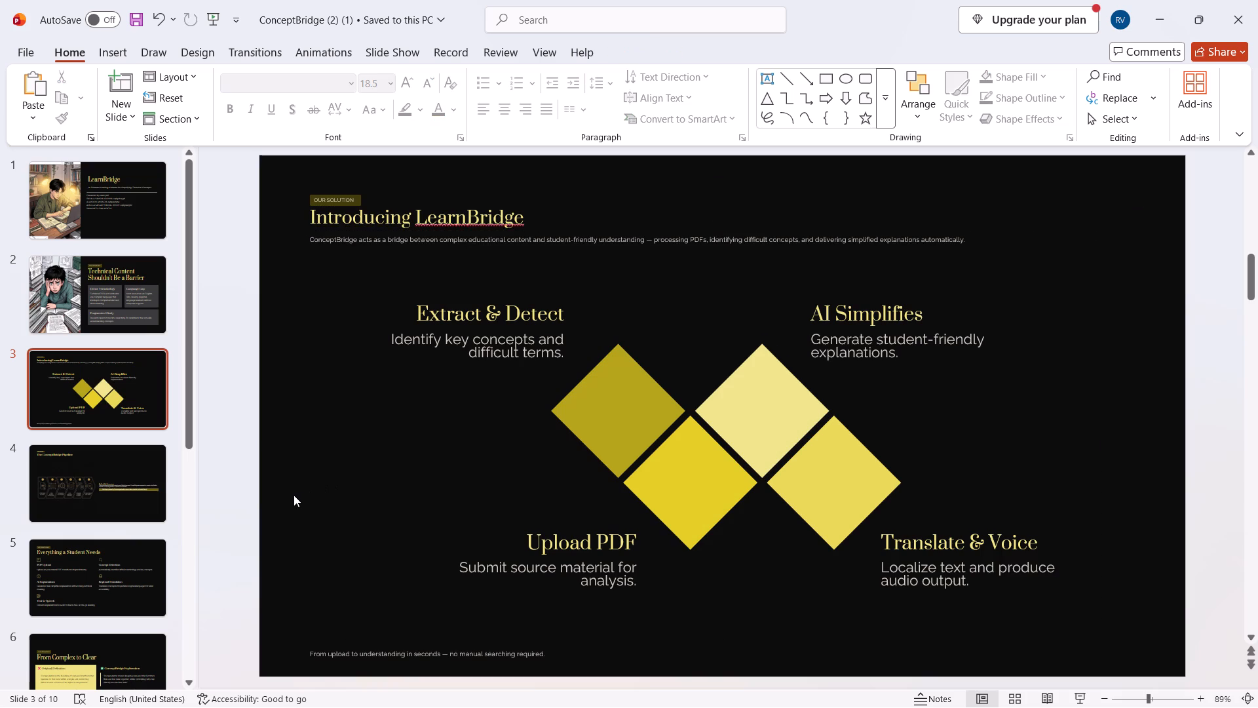
Replace "Concept" with "Learn" in slide 4's title so it reads "The LearnBridge Pipeline".
{"action": "scroll", "coordinate": [294, 495], "scroll_direction": "down", "scroll_amount": 2}
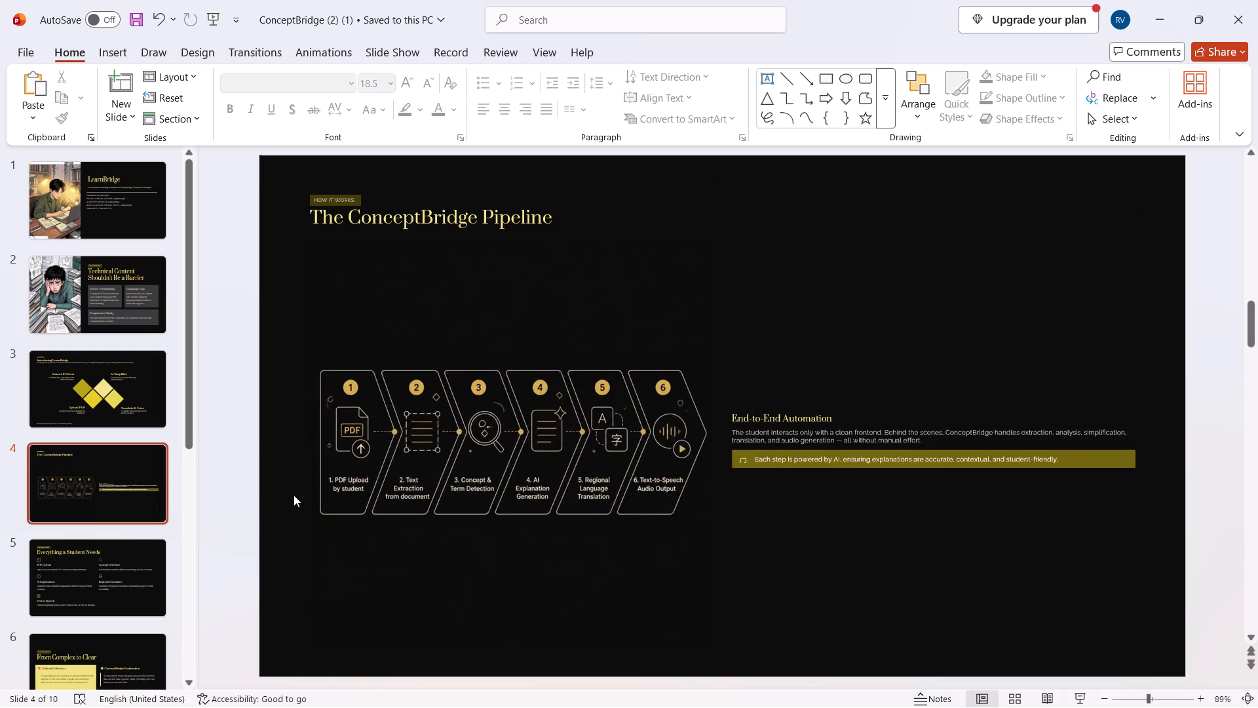
{"action": "scroll", "coordinate": [294, 495], "scroll_direction": "down", "scroll_amount": 2}
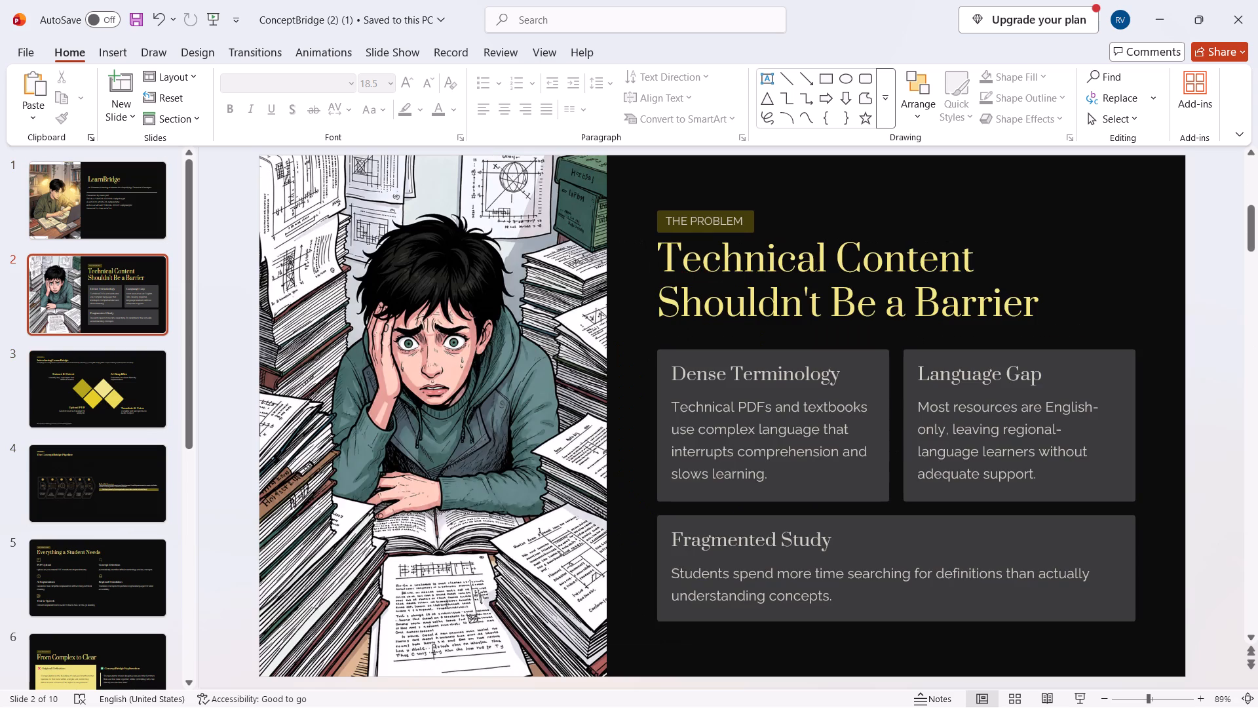
{"action": "scroll", "coordinate": [294, 495], "scroll_direction": "down", "scroll_amount": 2}
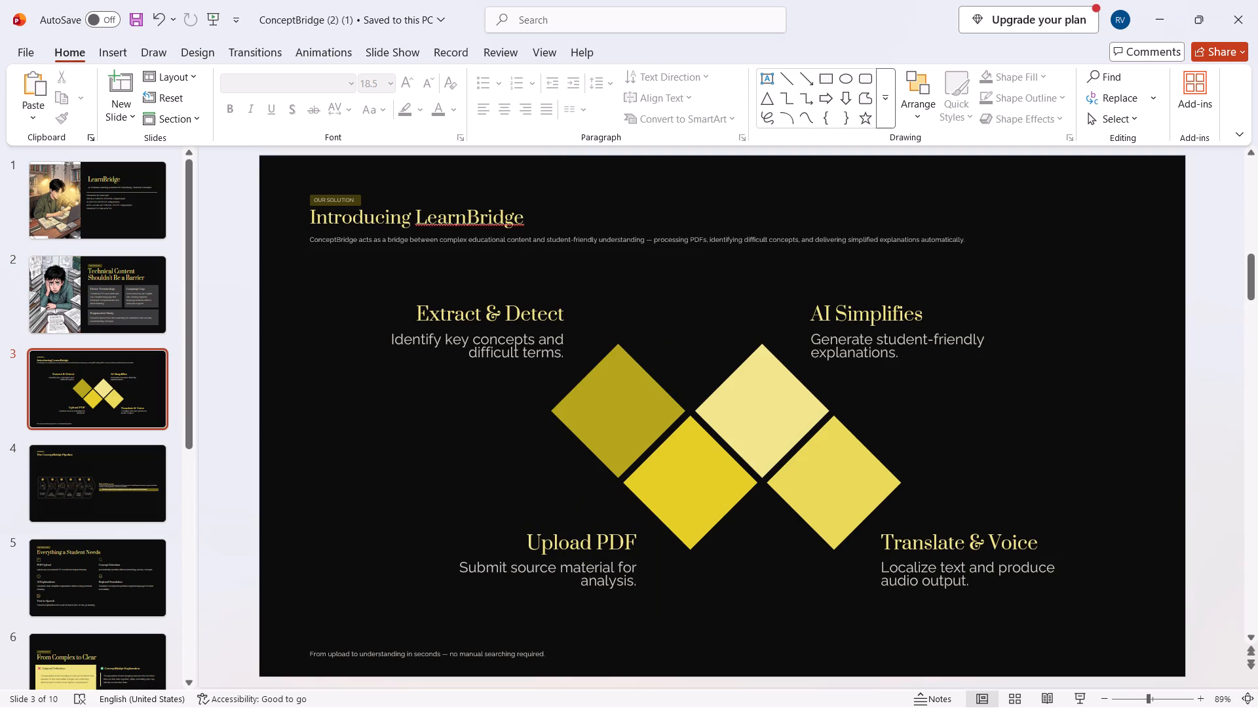
{"action": "scroll", "coordinate": [294, 495], "scroll_direction": "down", "scroll_amount": 2}
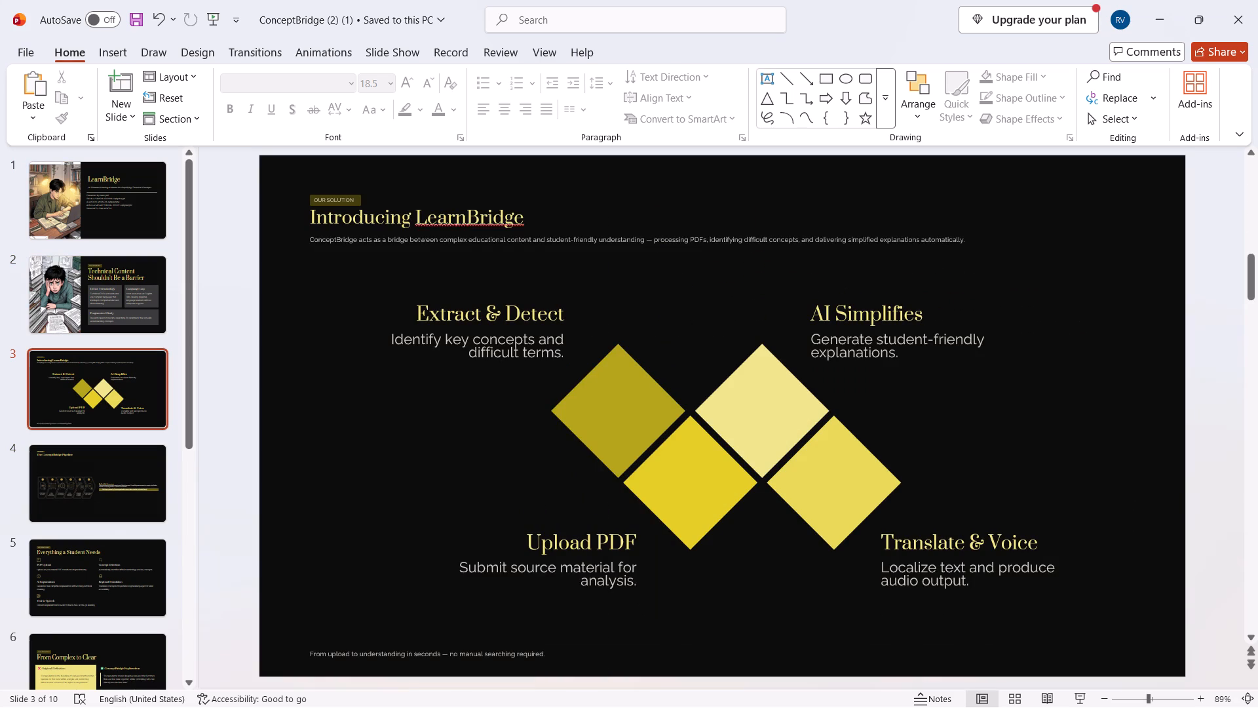
{"action": "scroll", "coordinate": [294, 495], "scroll_direction": "down", "scroll_amount": 2}
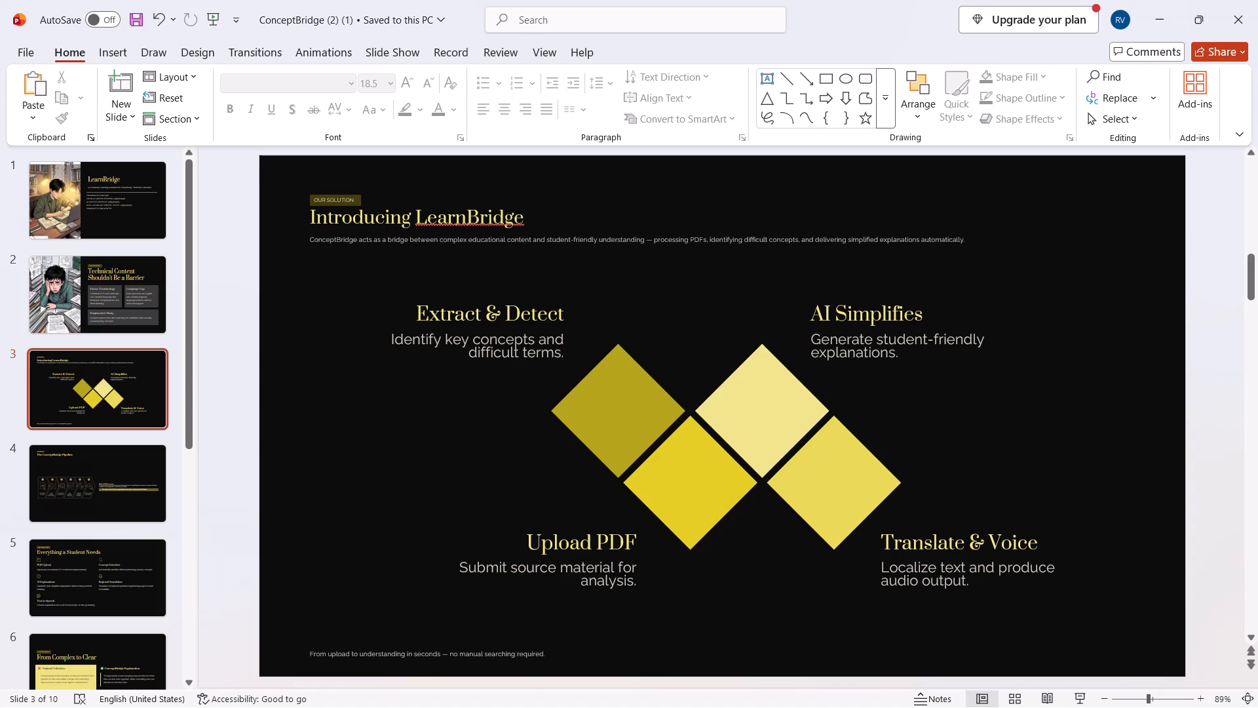
{"action": "scroll", "coordinate": [294, 495], "scroll_direction": "down", "scroll_amount": 2}
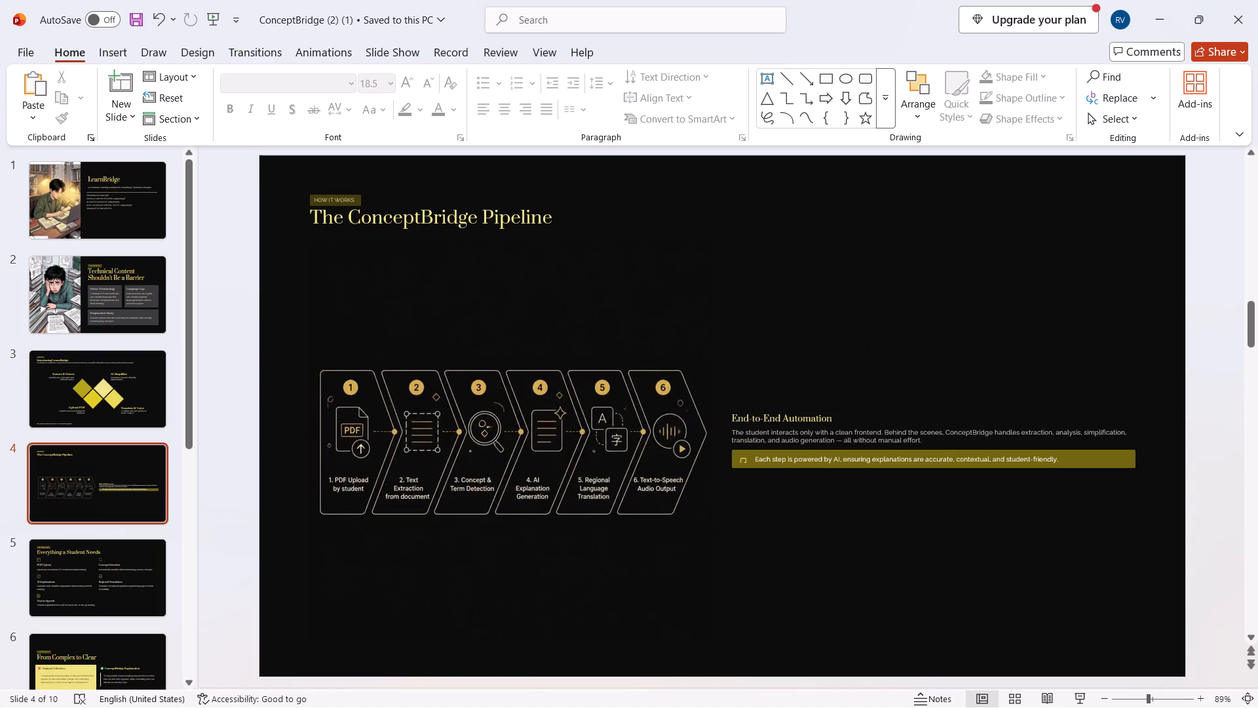
{"action": "left_click", "coordinate": [419, 220]}
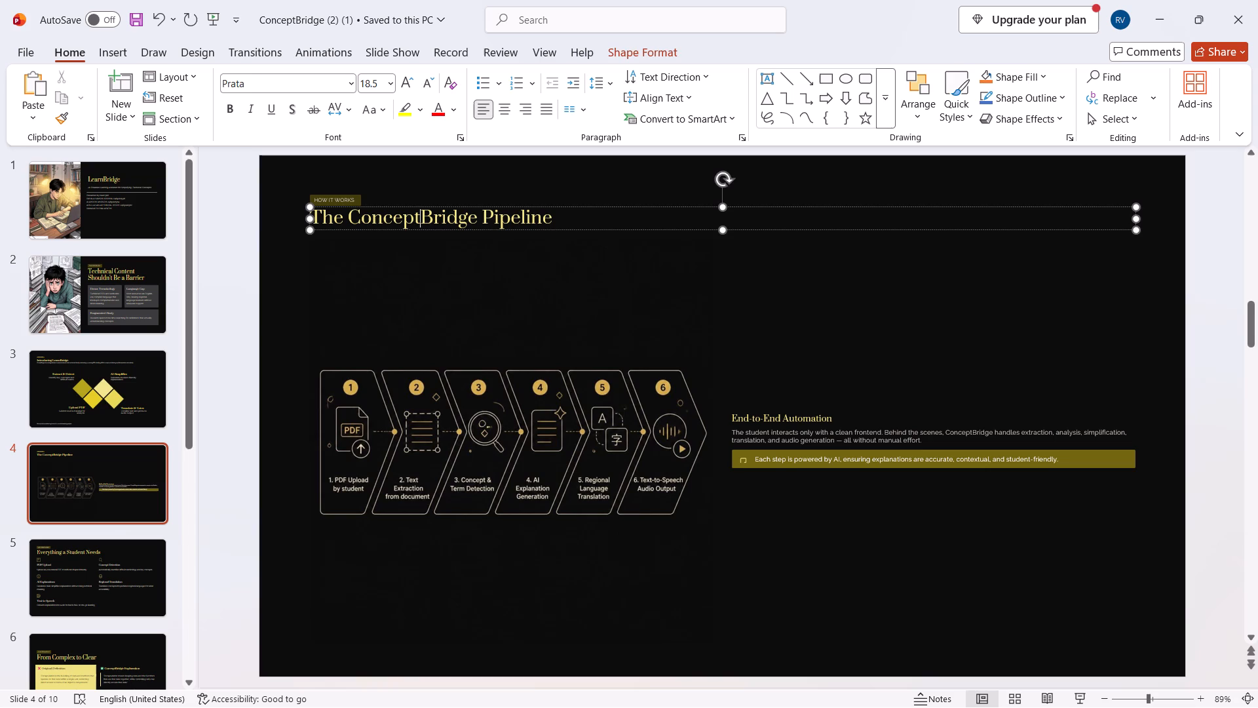
{"action": "key", "text": "BackSpace"}
{"action": "key", "text": "BackSpace"}
{"action": "key", "text": "BackSpace"}
{"action": "key", "text": "BackSpace"}
{"action": "key", "text": "BackSpace"}
{"action": "key", "text": "BackSpace"}
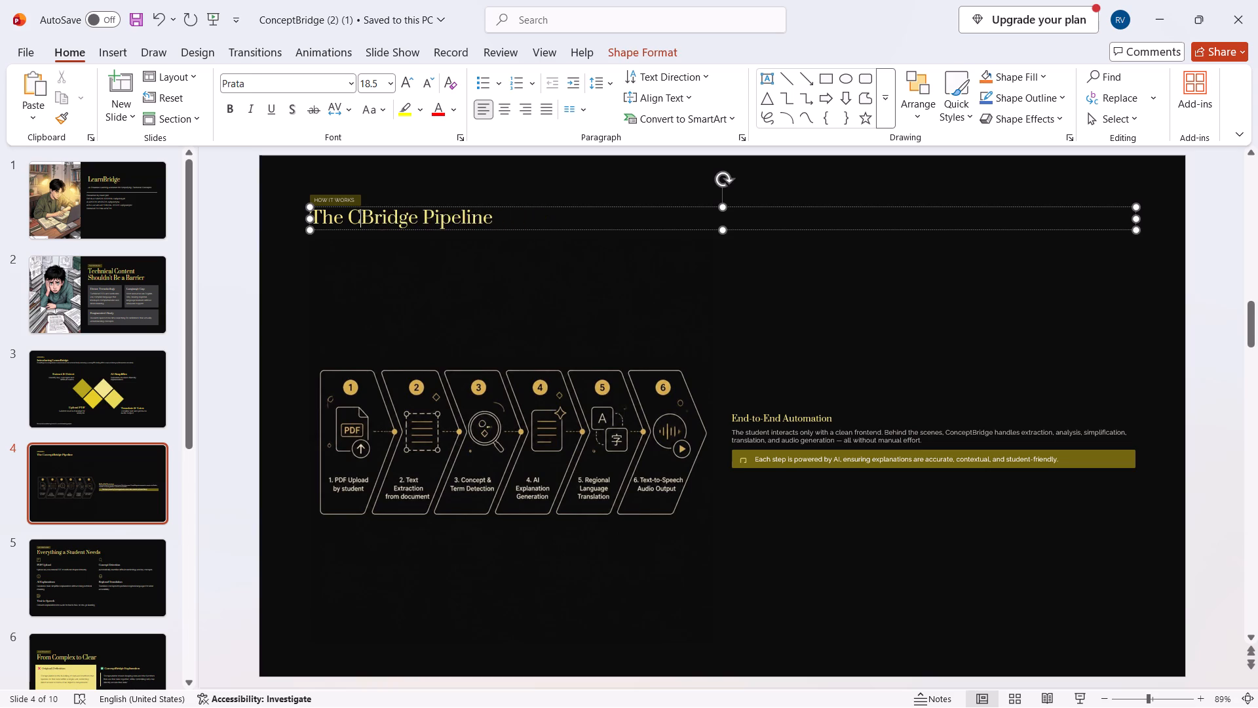
{"action": "key", "text": "BackSpace"}
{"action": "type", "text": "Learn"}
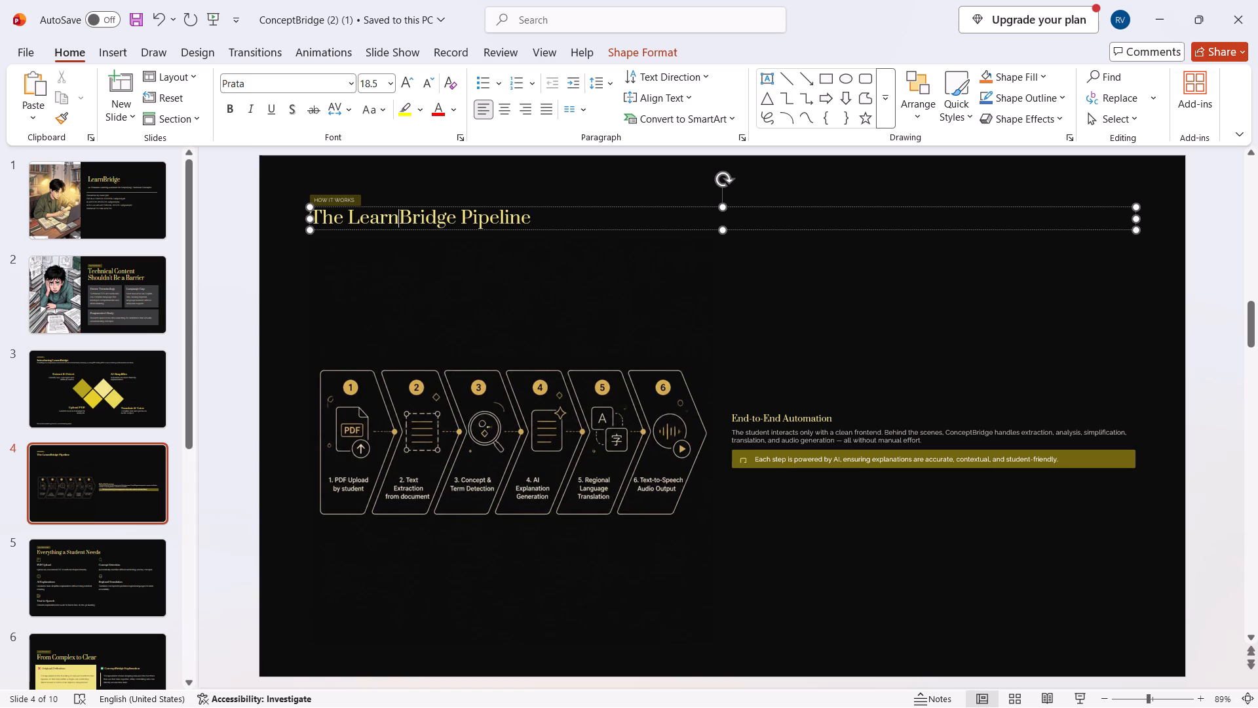
{"action": "left_click", "coordinate": [670, 566]}
{"action": "left_click", "coordinate": [799, 613]}
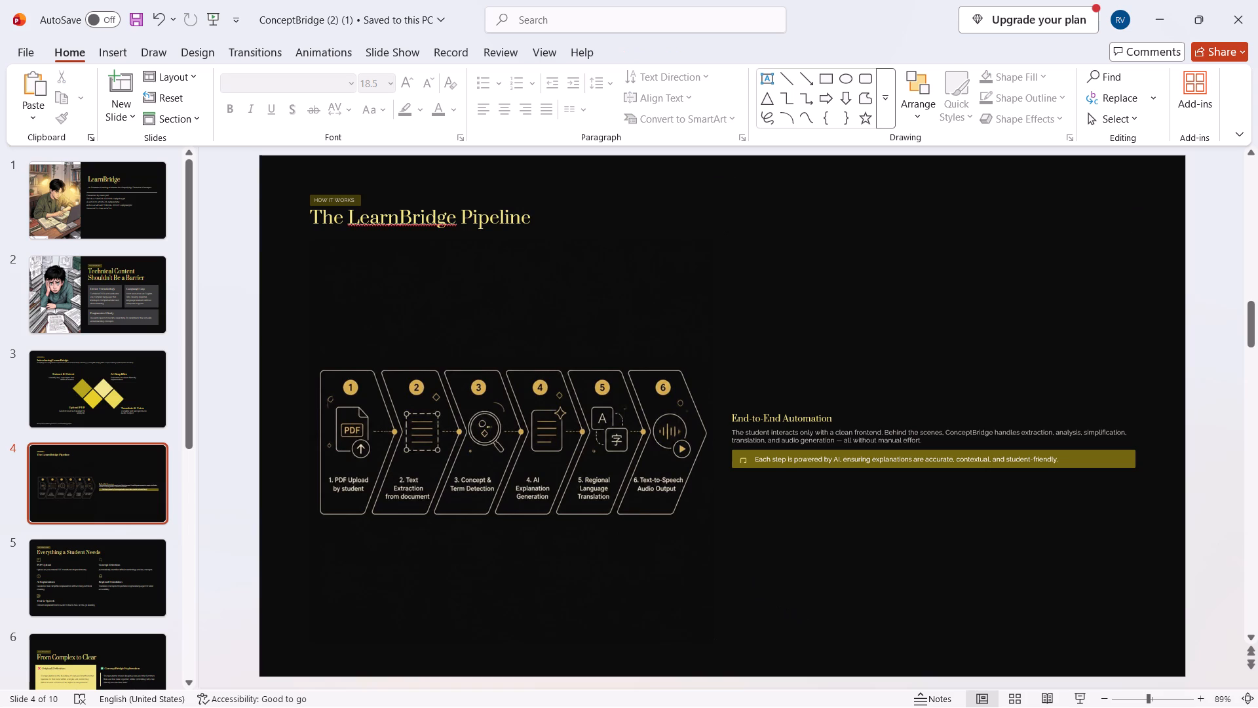
Raise the top and bottom edges of slide 4's "End-to-End Automation" heading box, leaving a gap above the paragraph.
{"action": "left_click", "coordinate": [760, 492]}
{"action": "left_click", "coordinate": [769, 469]}
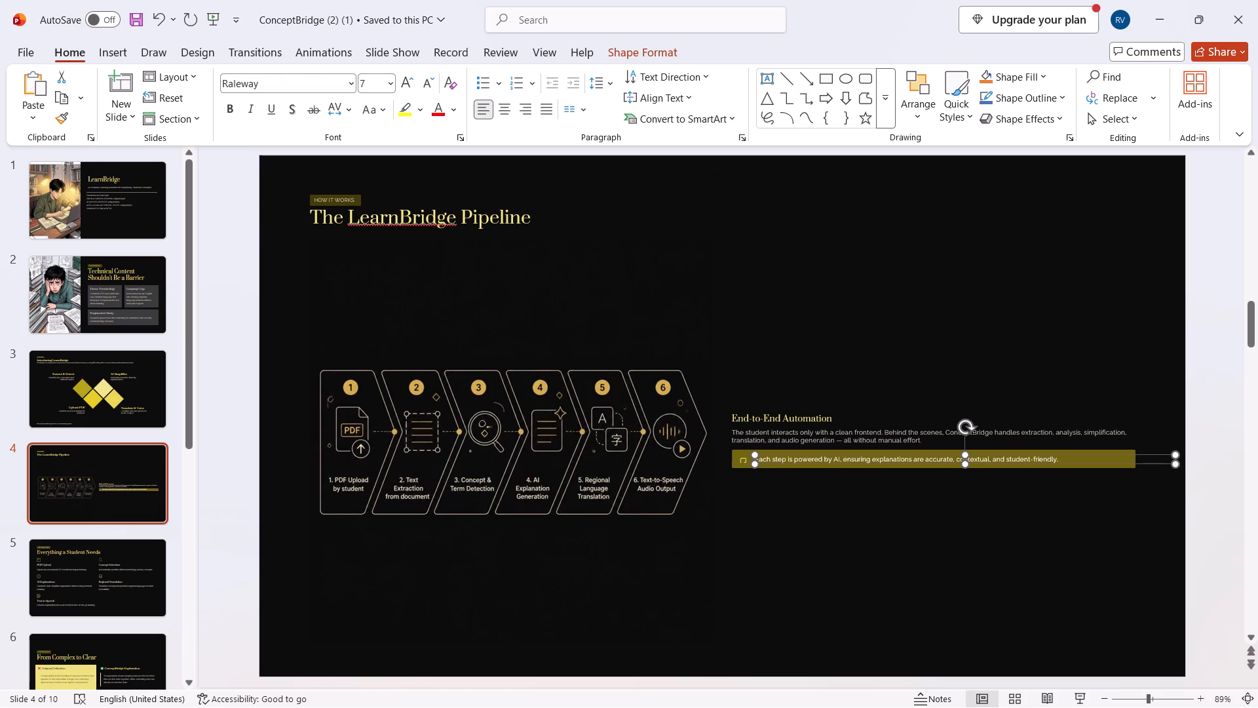
{"action": "left_click", "coordinate": [727, 443]}
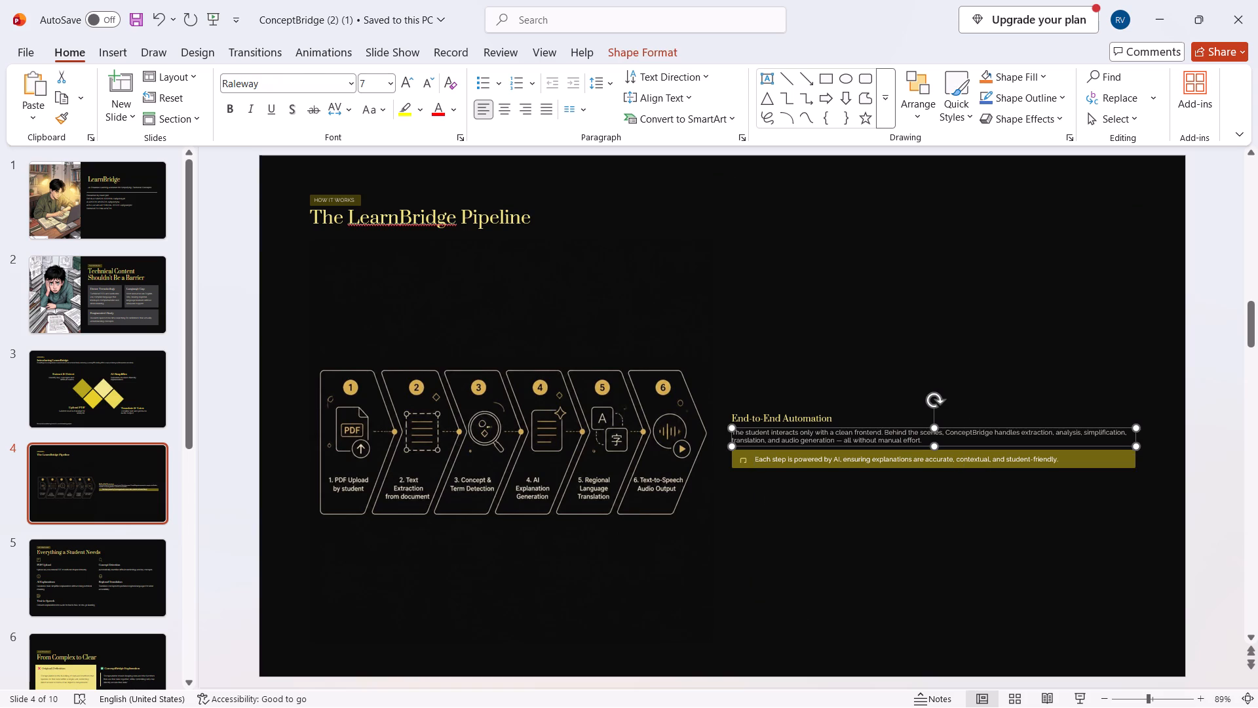
{"action": "left_click", "coordinate": [742, 419]}
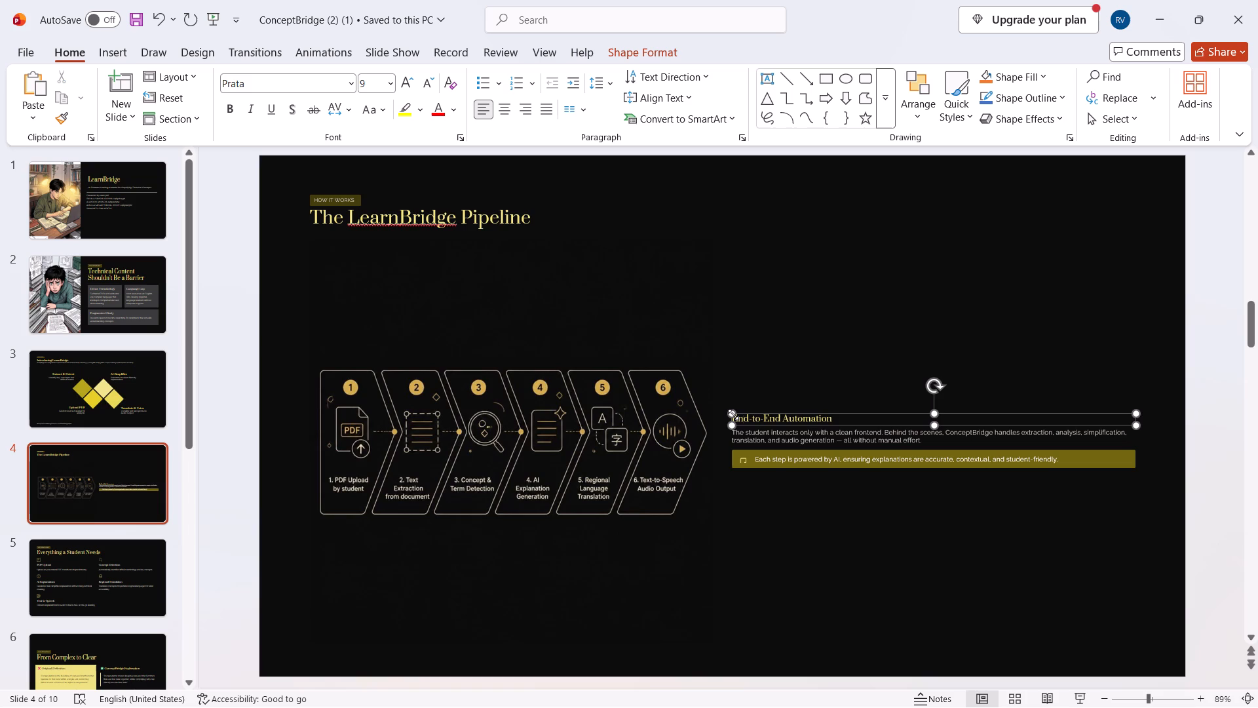
{"action": "left_click_drag", "start_coordinate": [733, 414], "coordinate": [733, 403]}
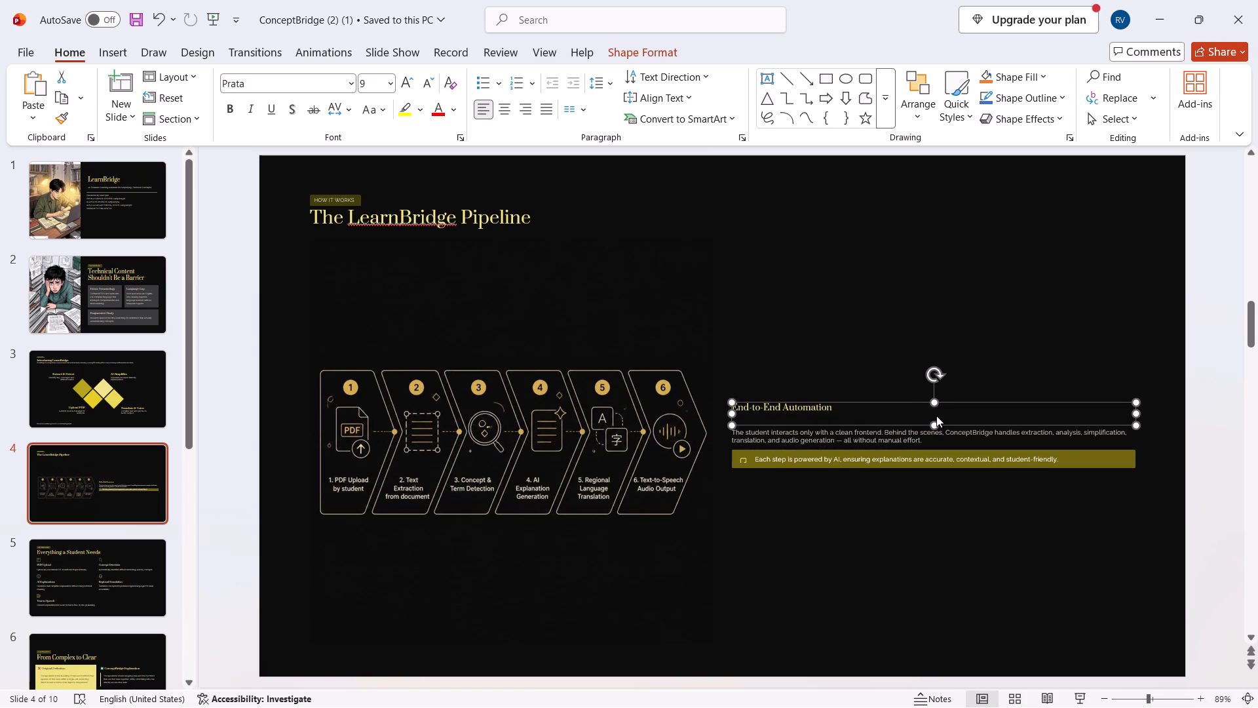
{"action": "left_click_drag", "start_coordinate": [934, 404], "coordinate": [933, 395]}
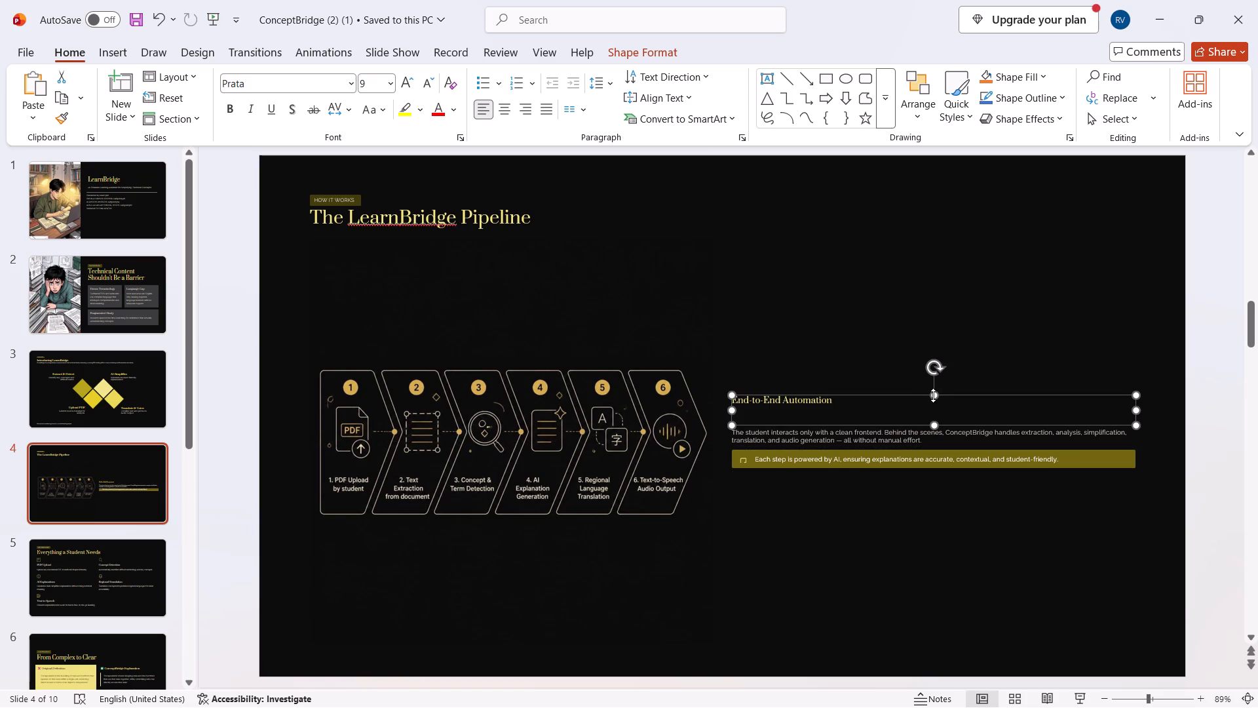
{"action": "left_click_drag", "start_coordinate": [934, 421], "coordinate": [933, 413]}
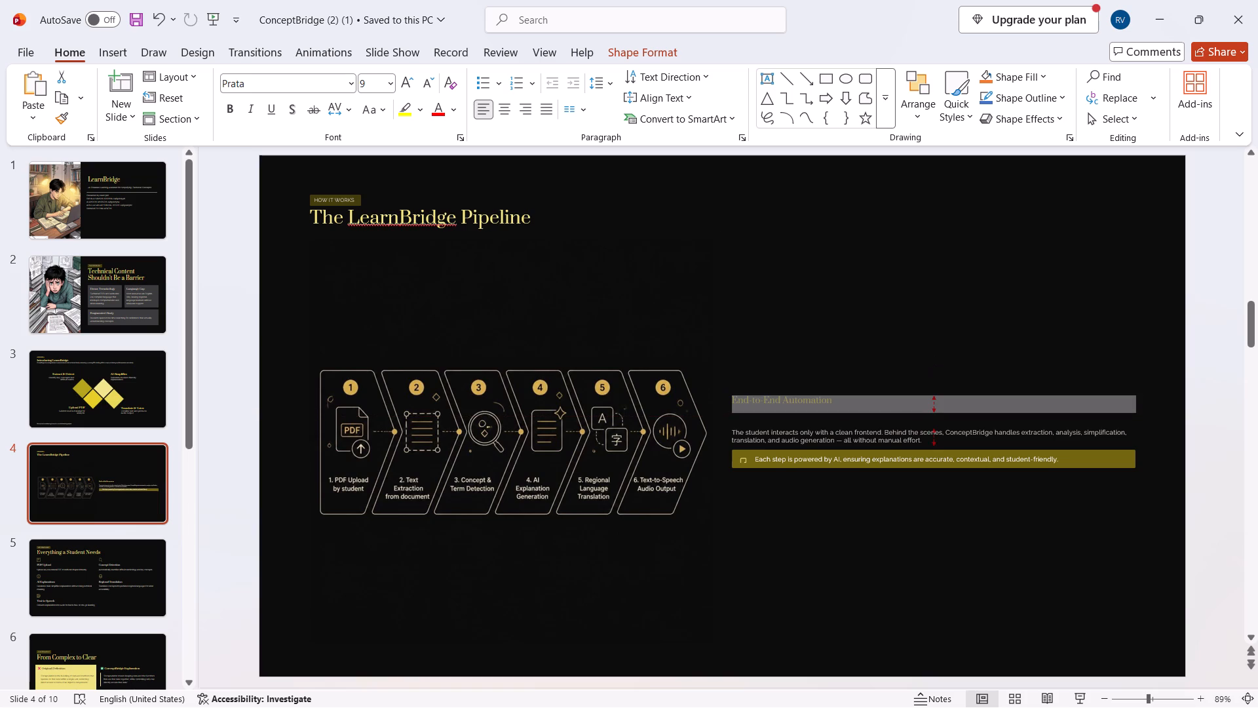
{"action": "left_click_drag", "start_coordinate": [933, 413], "coordinate": [933, 410]}
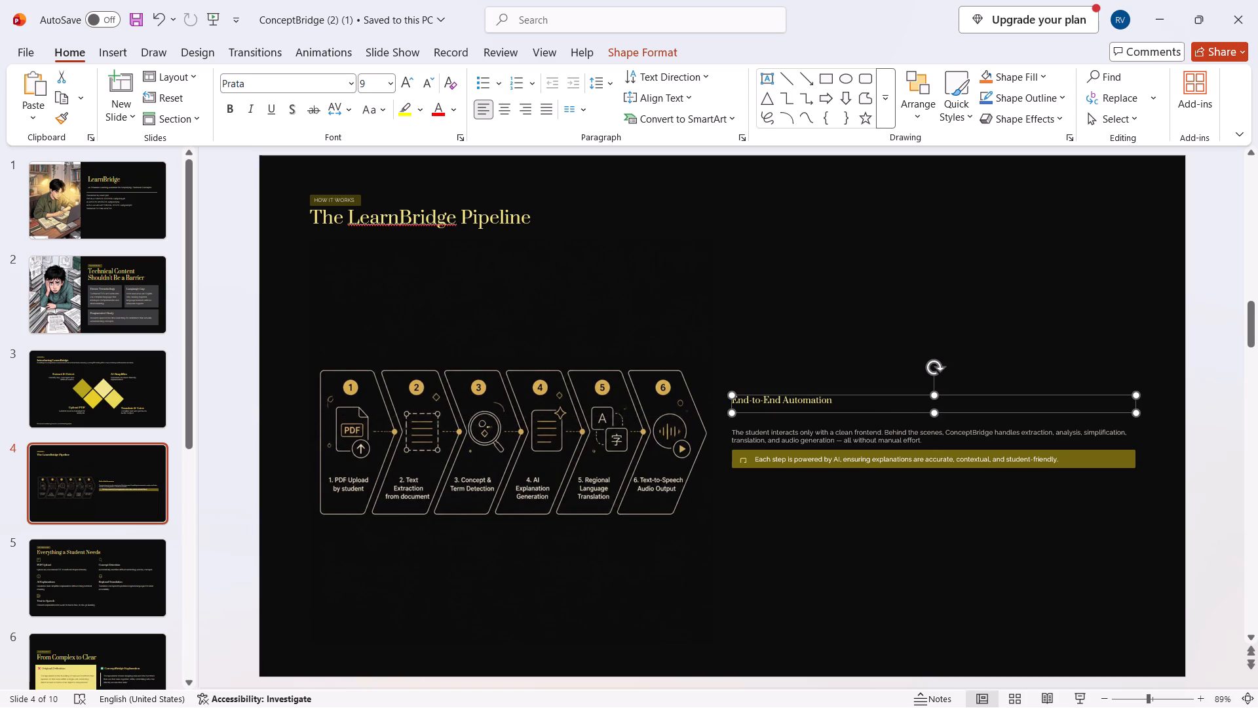
Set the font size of slide 4's "End-to-End Automation" heading to 14.
{"action": "left_click", "coordinate": [836, 400]}
{"action": "left_click_drag", "start_coordinate": [837, 402], "coordinate": [804, 398]}
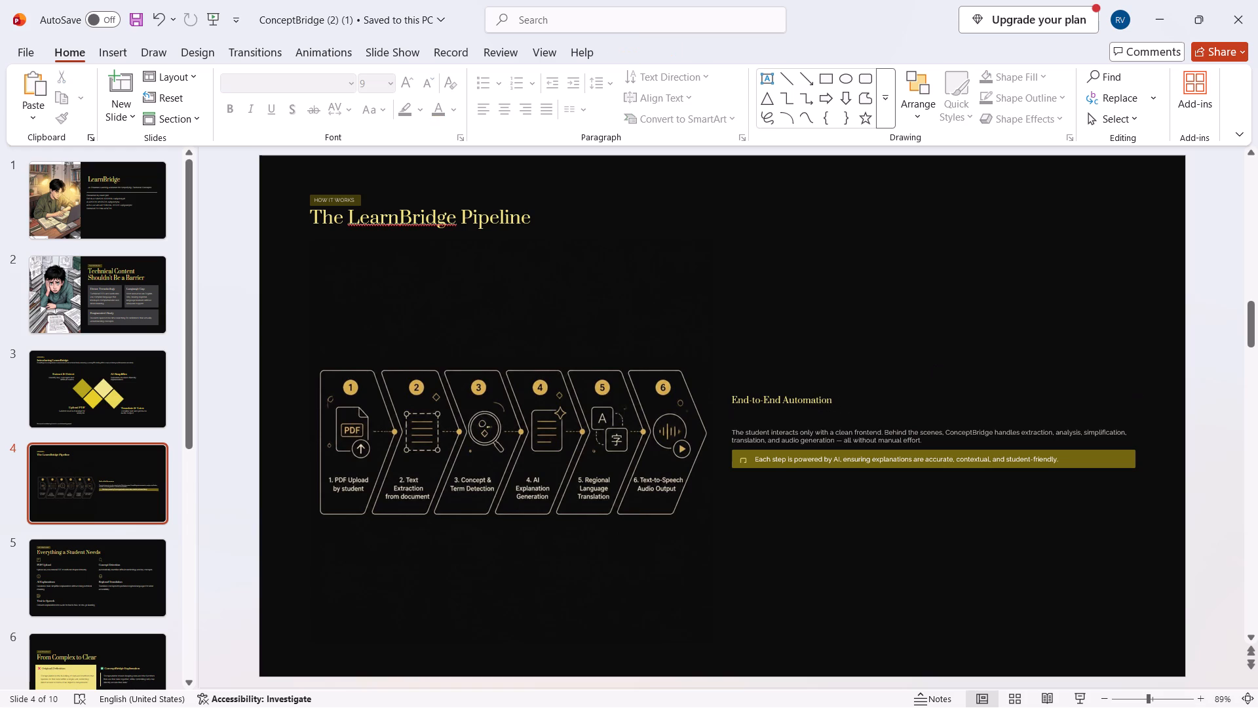
{"action": "left_click", "coordinate": [831, 402]}
{"action": "left_click_drag", "start_coordinate": [831, 402], "coordinate": [760, 398]}
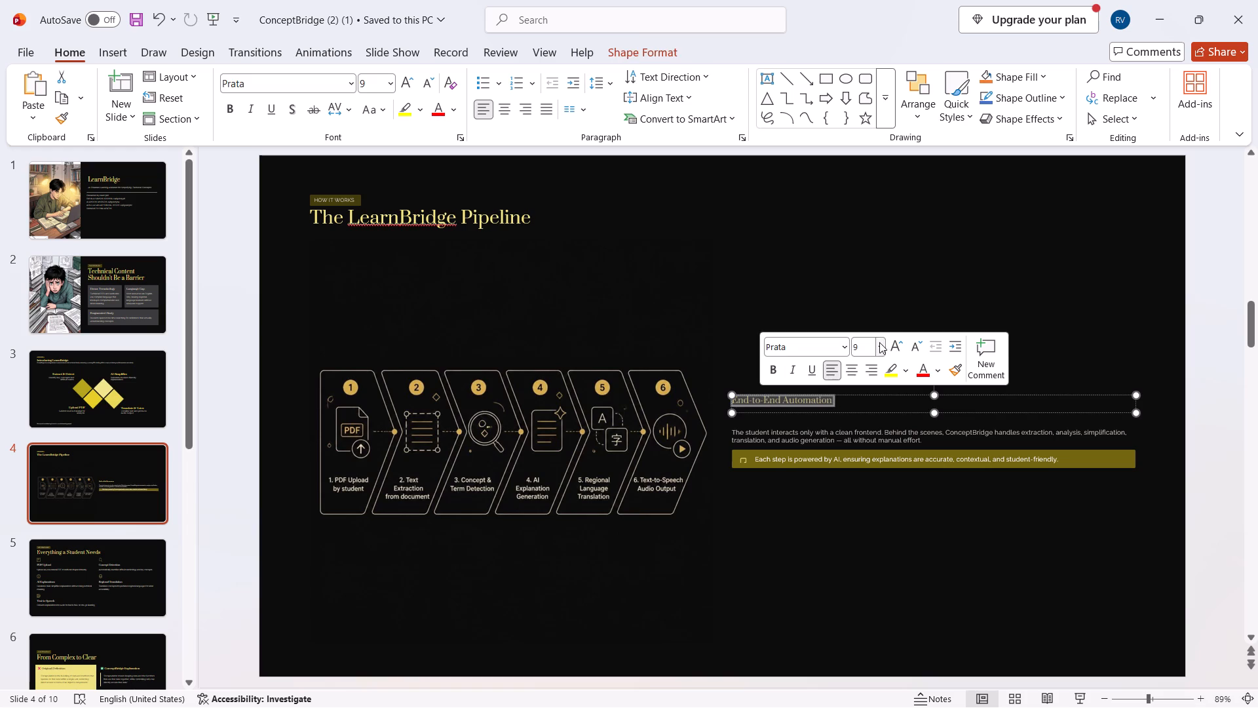
{"action": "left_click", "coordinate": [879, 350]}
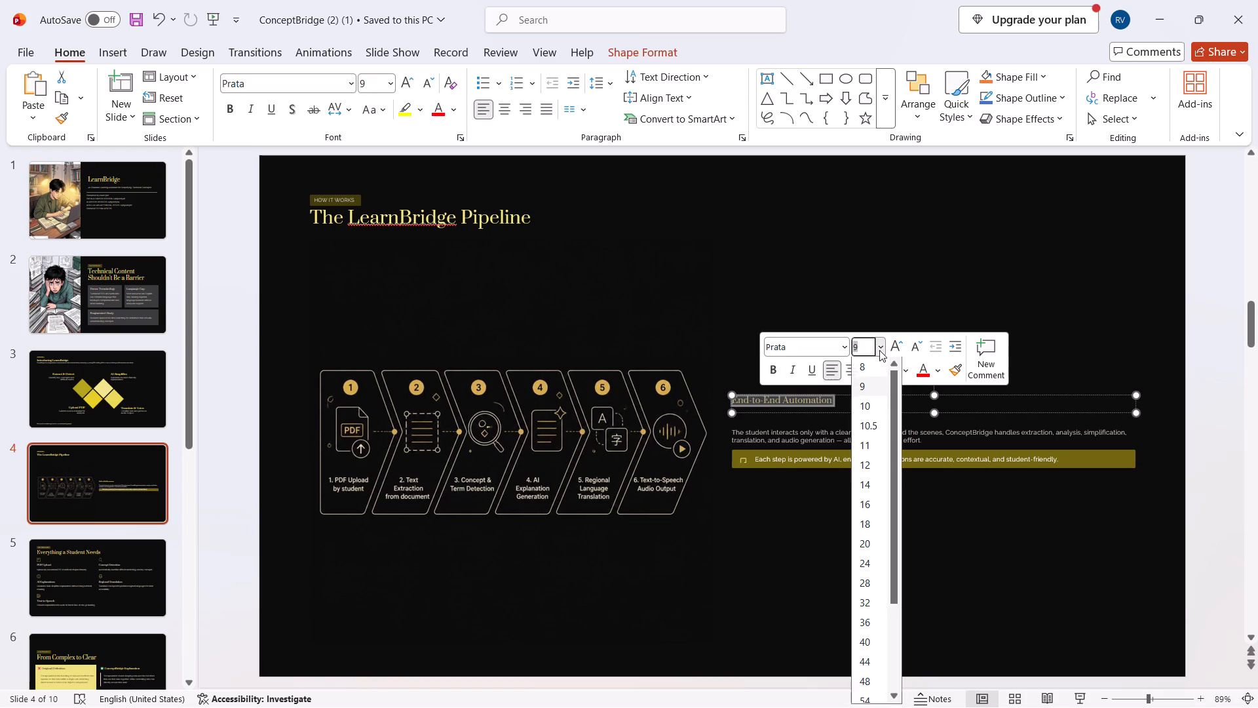
{"action": "left_click", "coordinate": [872, 481]}
{"action": "left_click", "coordinate": [871, 486]}
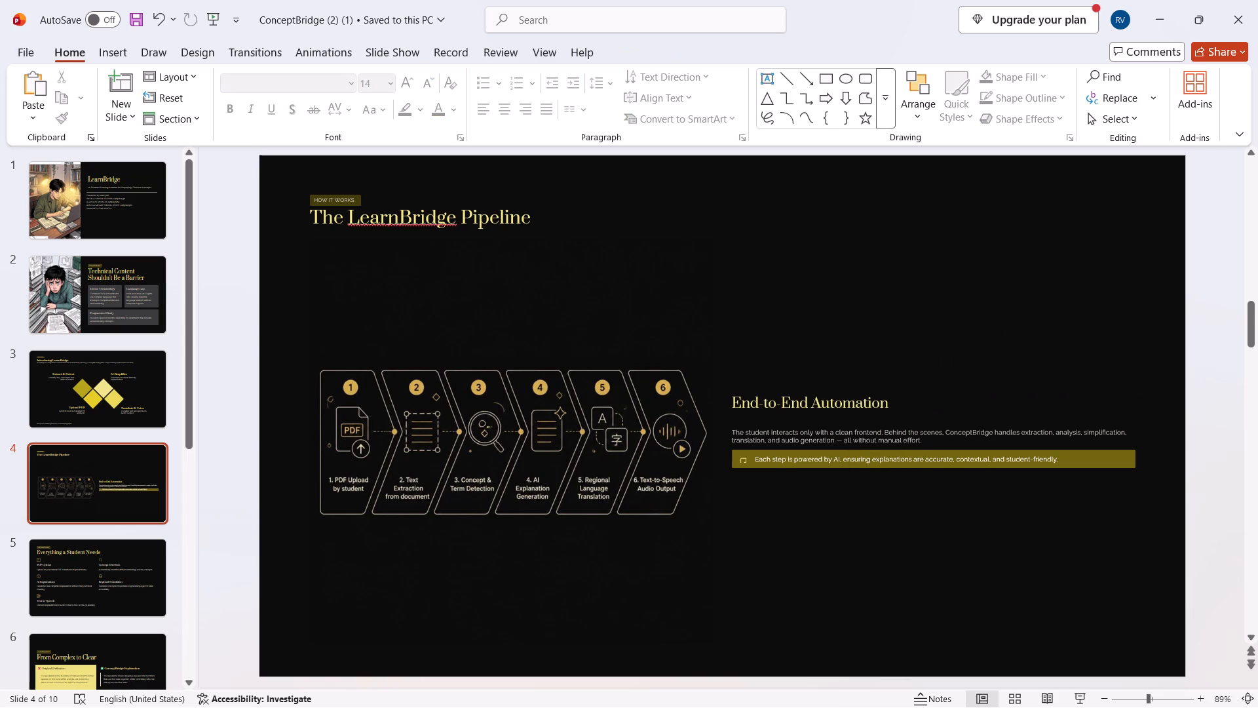
Set the font size of the paragraph under slide 4's "End-to-End Automation" heading to 11.
{"action": "left_click", "coordinate": [733, 433]}
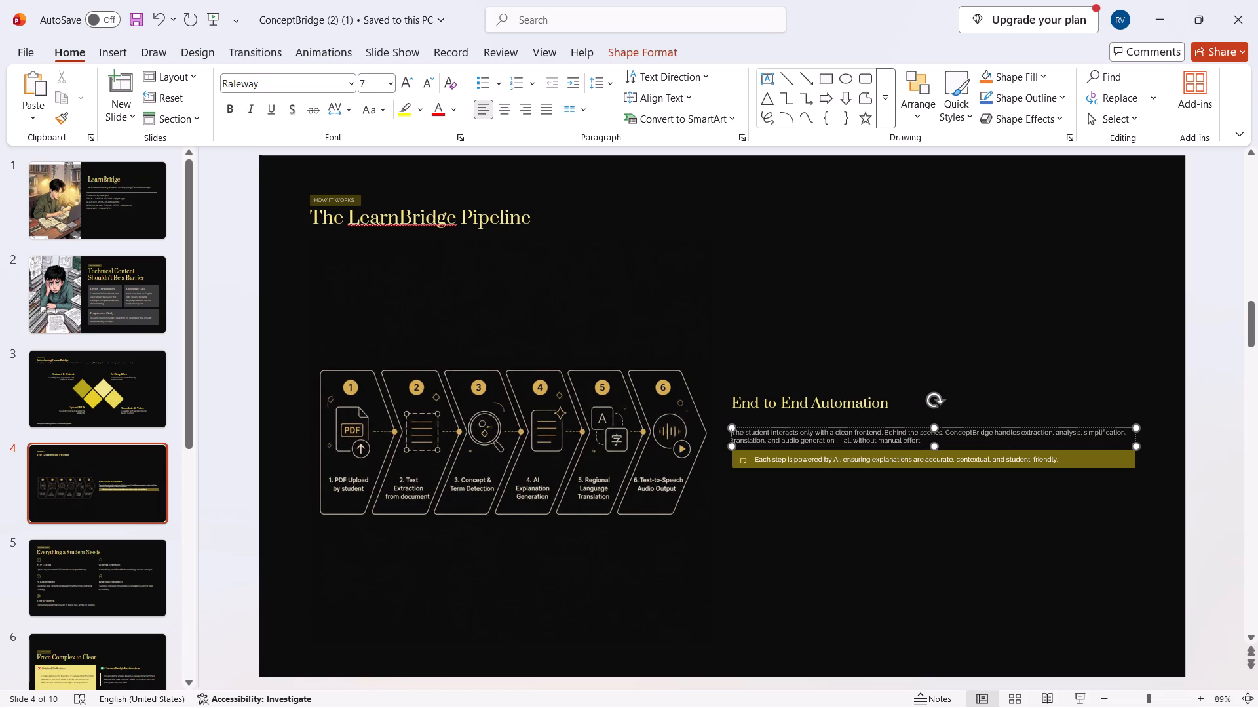
{"action": "left_click", "coordinate": [735, 431]}
{"action": "left_click_drag", "start_coordinate": [921, 439], "coordinate": [735, 429]}
{"action": "left_click", "coordinate": [856, 375]}
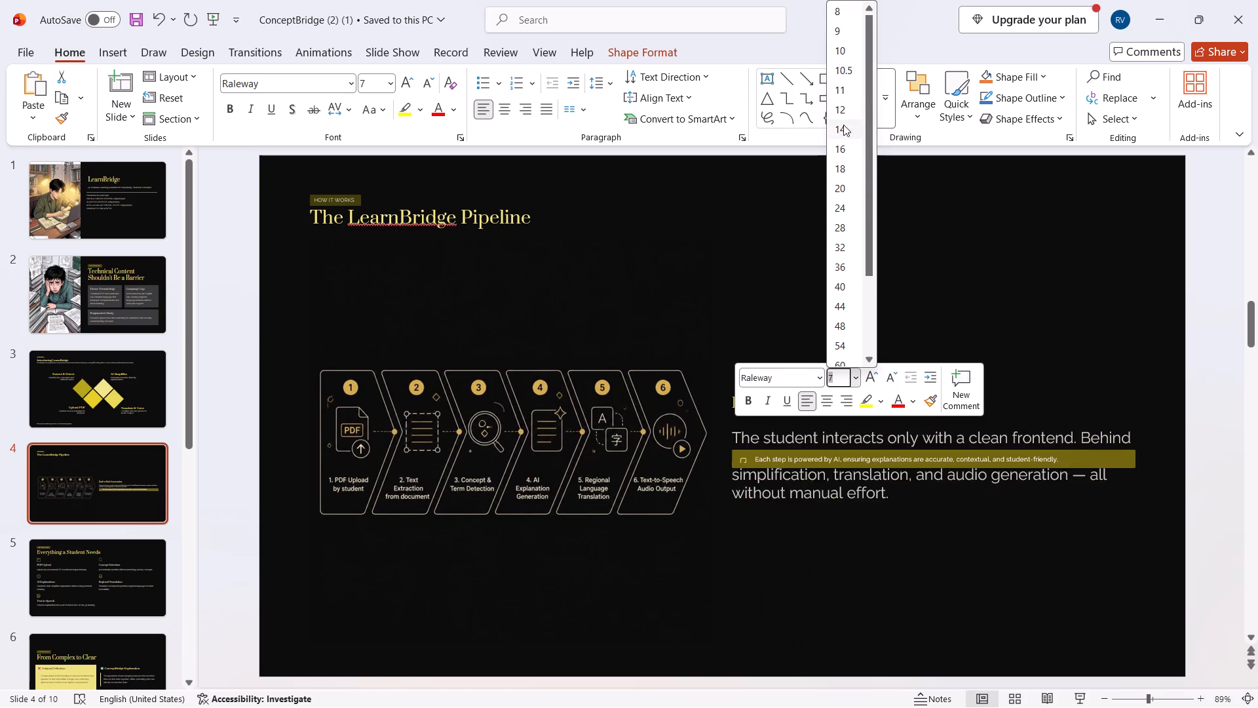
{"action": "left_click", "coordinate": [843, 94]}
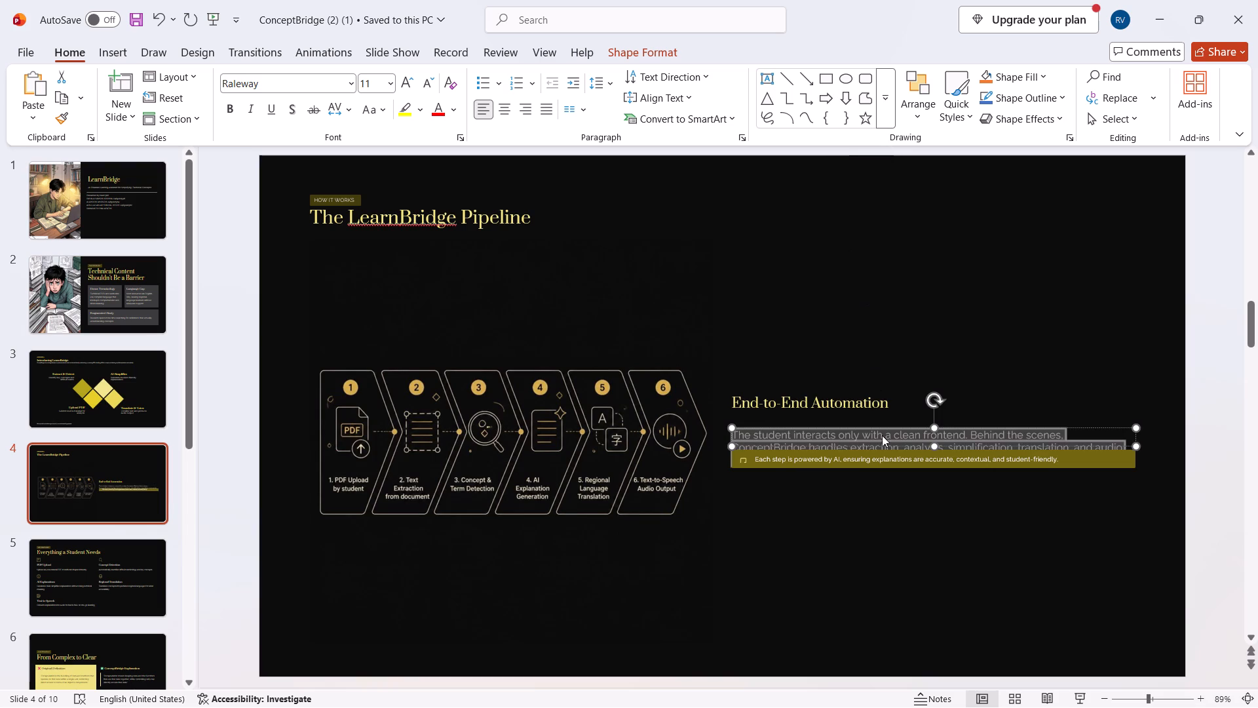
Move slide 4's gold highlight bar down below the paragraph, keeping it aligned with the paragraph's left edge.
{"action": "left_click", "coordinate": [888, 463]}
{"action": "left_click_drag", "start_coordinate": [888, 463], "coordinate": [882, 485]}
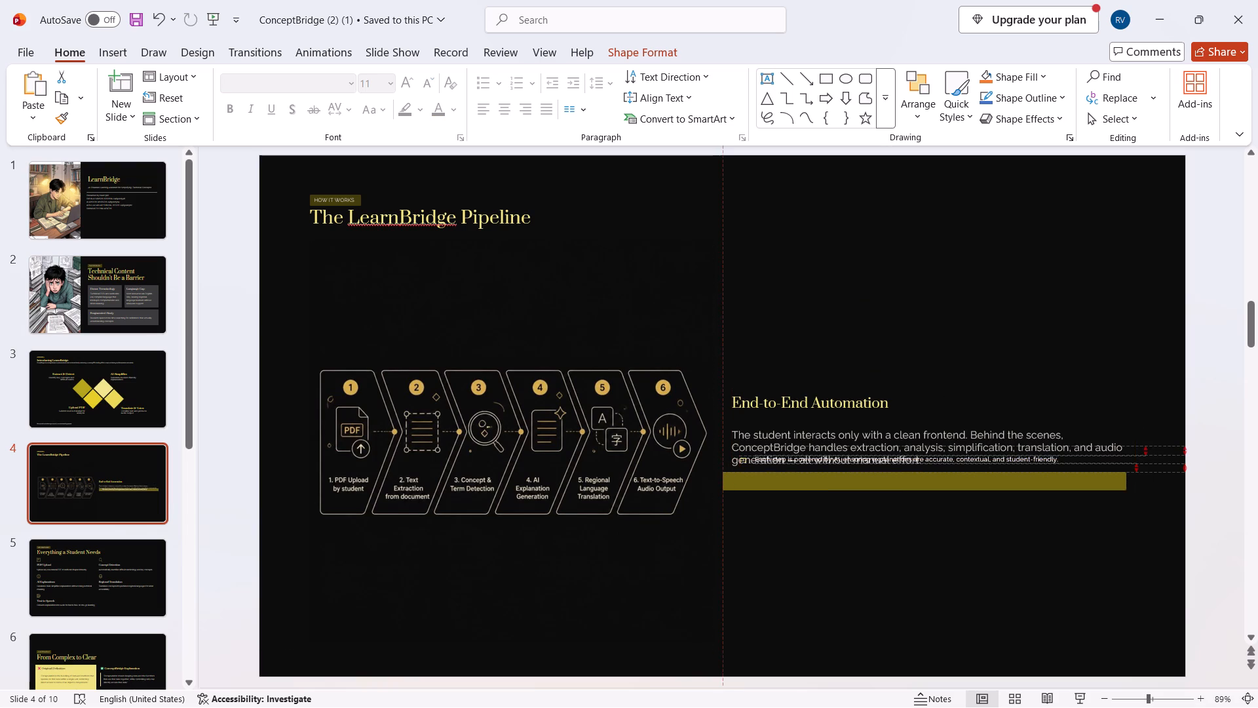
{"action": "left_click_drag", "start_coordinate": [882, 485], "coordinate": [891, 484]}
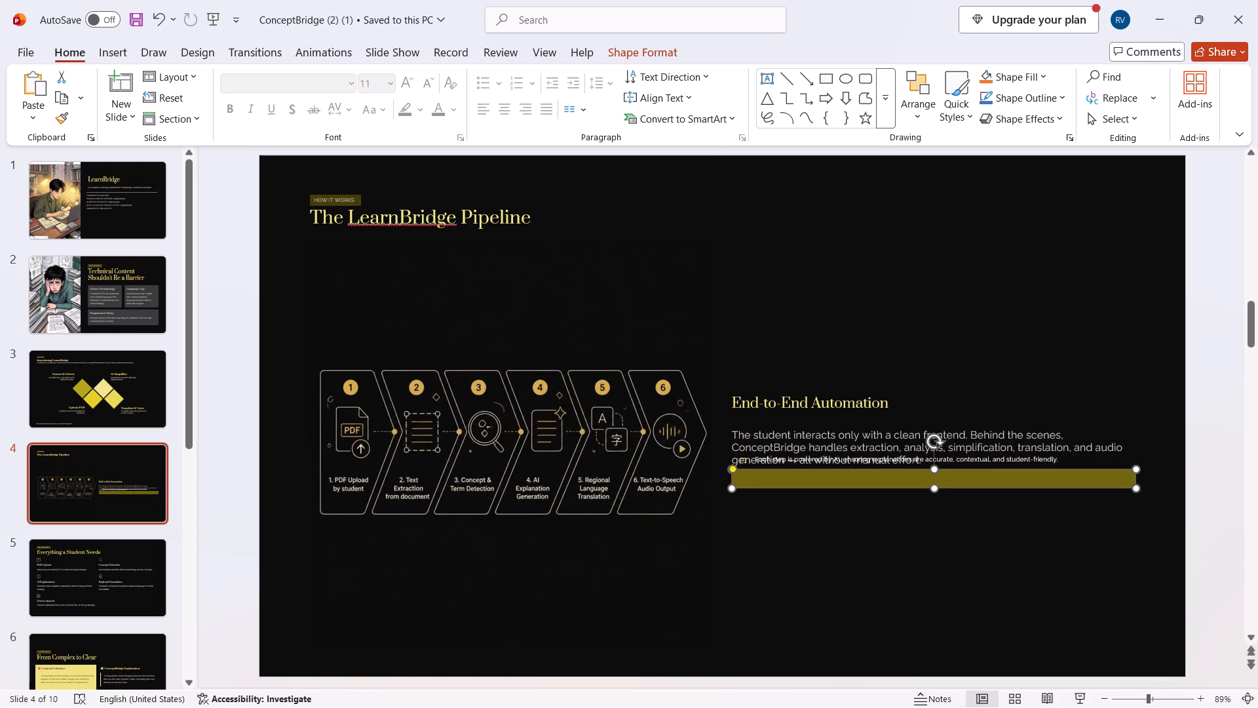
Move the "Each step is powered by AI" text down onto the gold highlight bar on slide 4.
{"action": "left_click", "coordinate": [884, 458]}
{"action": "left_click", "coordinate": [884, 458]}
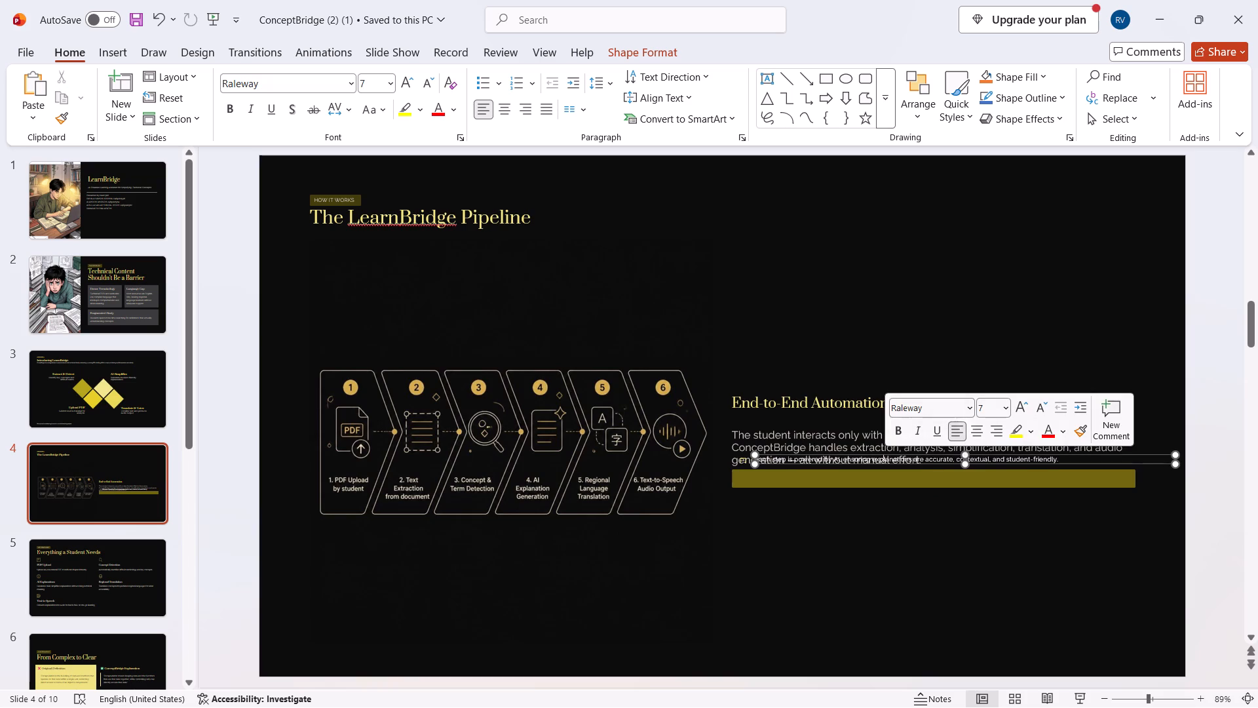
{"action": "left_click_drag", "start_coordinate": [955, 462], "coordinate": [949, 474]}
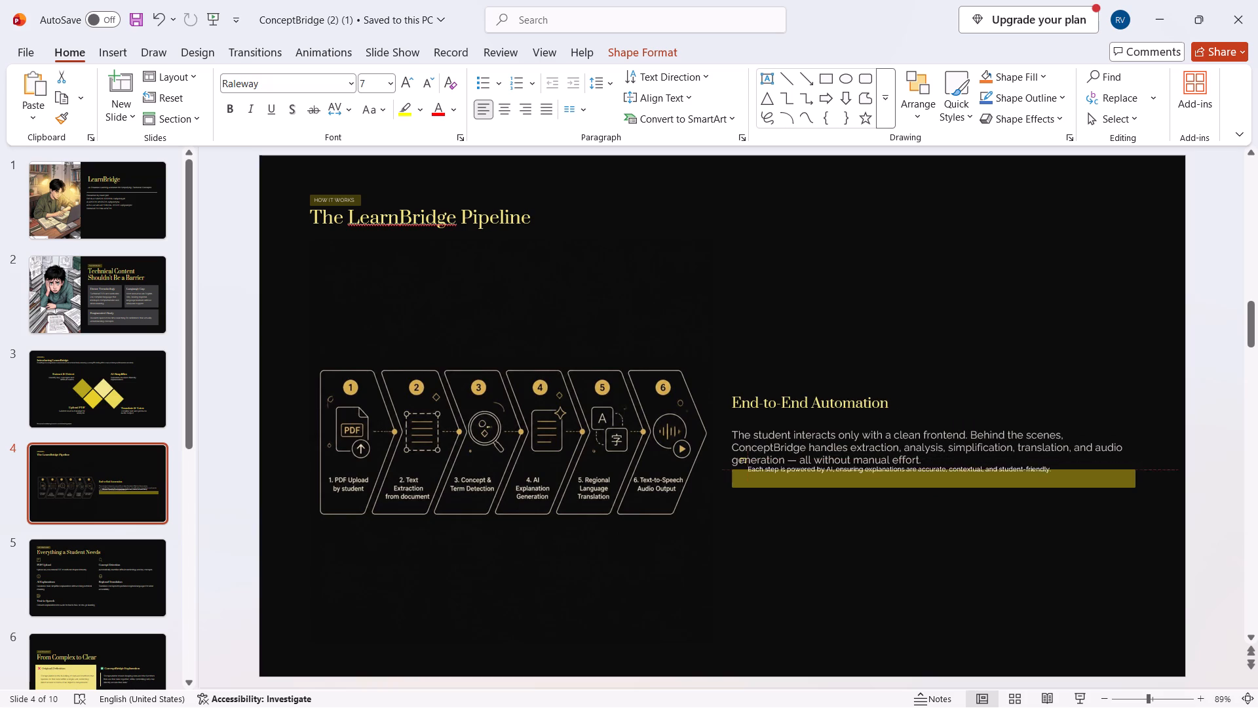
{"action": "left_click_drag", "start_coordinate": [949, 474], "coordinate": [953, 480]}
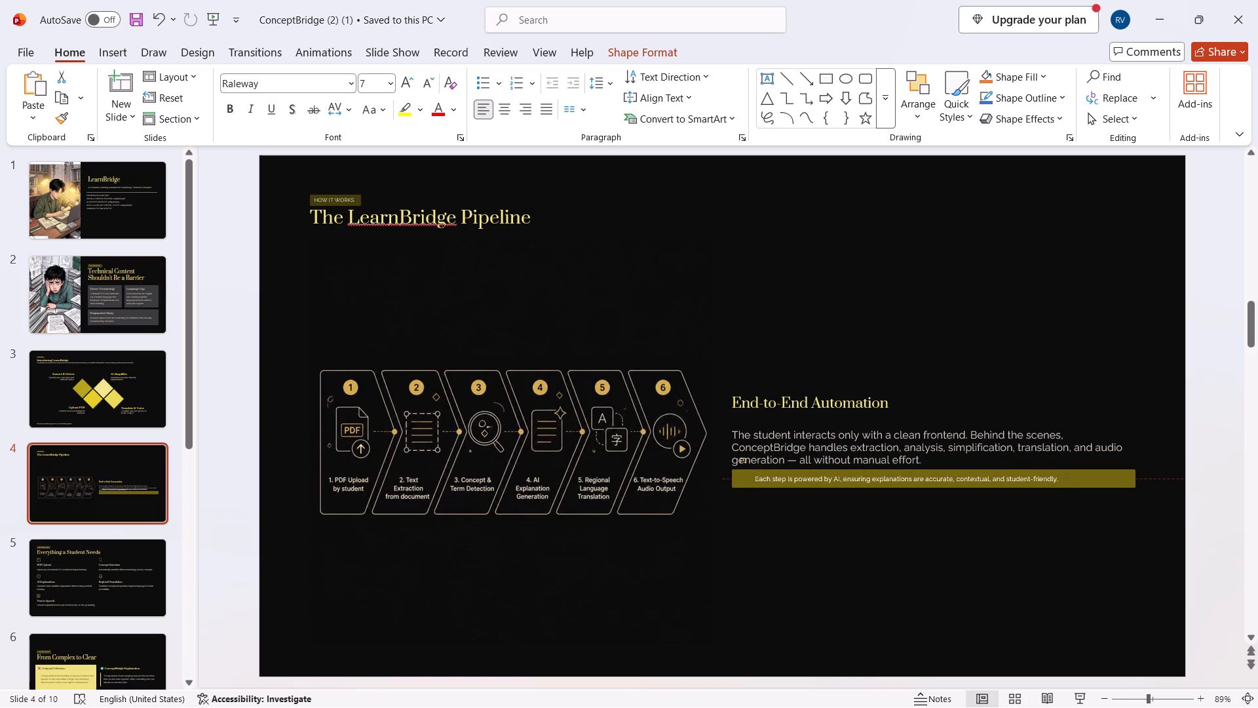
{"action": "left_click_drag", "start_coordinate": [953, 480], "coordinate": [949, 480]}
{"action": "left_click", "coordinate": [1008, 381]}
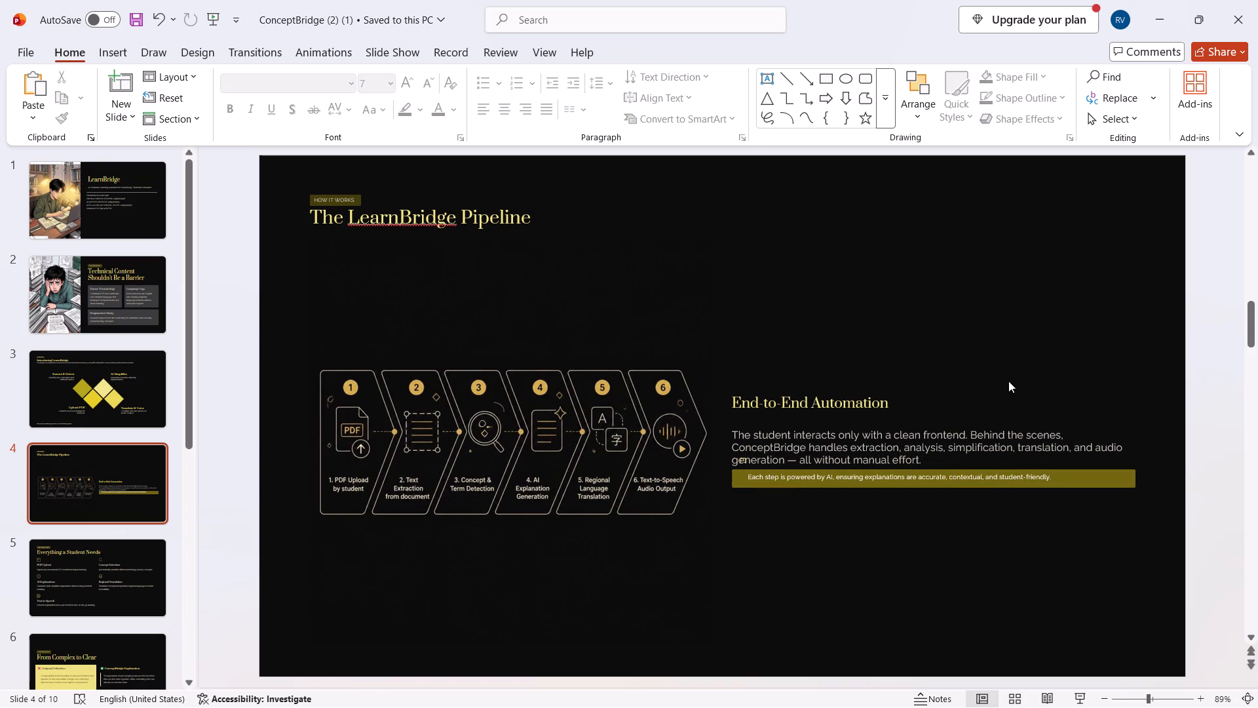
Move slide 4's paragraph up close beneath the "End-to-End Automation" heading, leaving a gap above the highlight bar.
{"action": "left_click", "coordinate": [797, 451]}
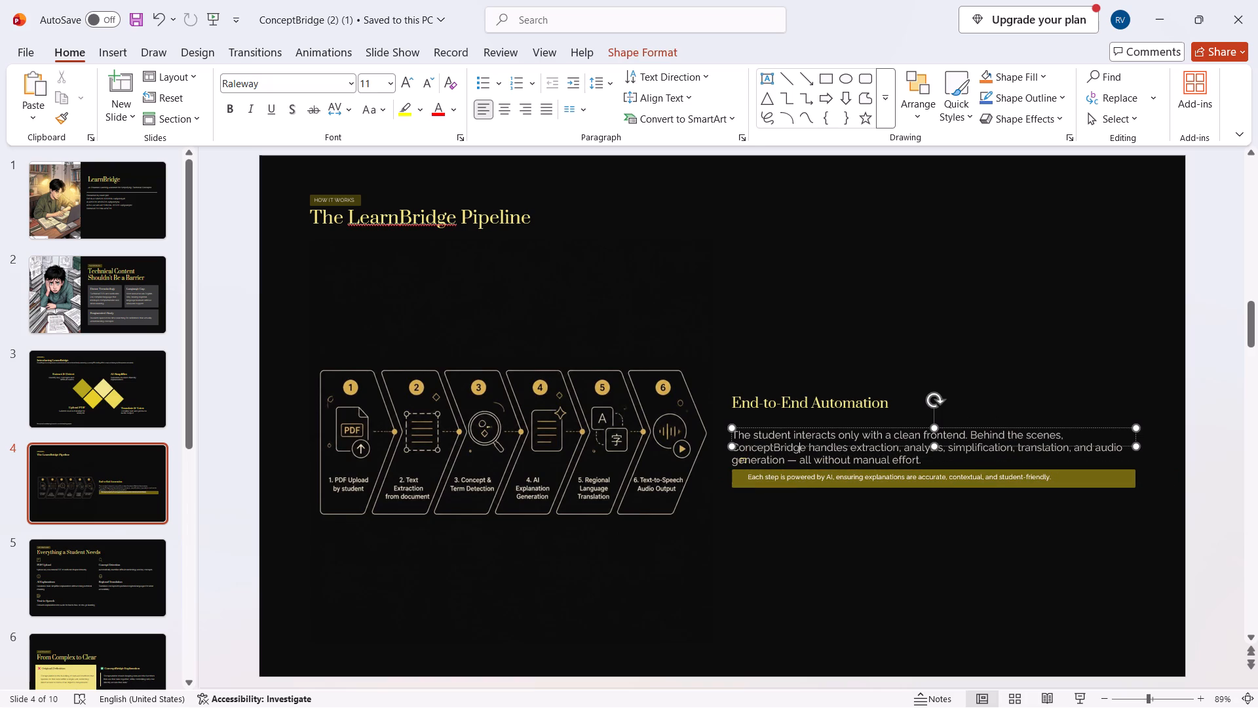
{"action": "left_click_drag", "start_coordinate": [921, 433], "coordinate": [921, 420]}
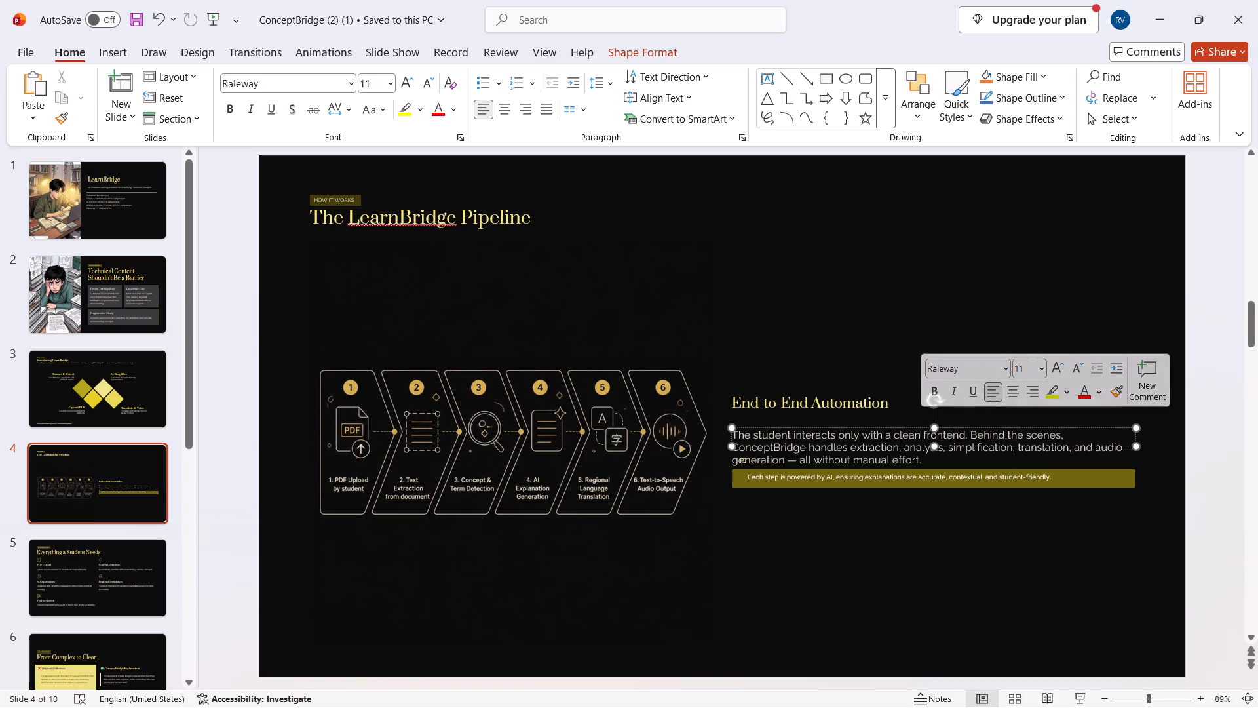
{"action": "left_click_drag", "start_coordinate": [914, 429], "coordinate": [914, 418]}
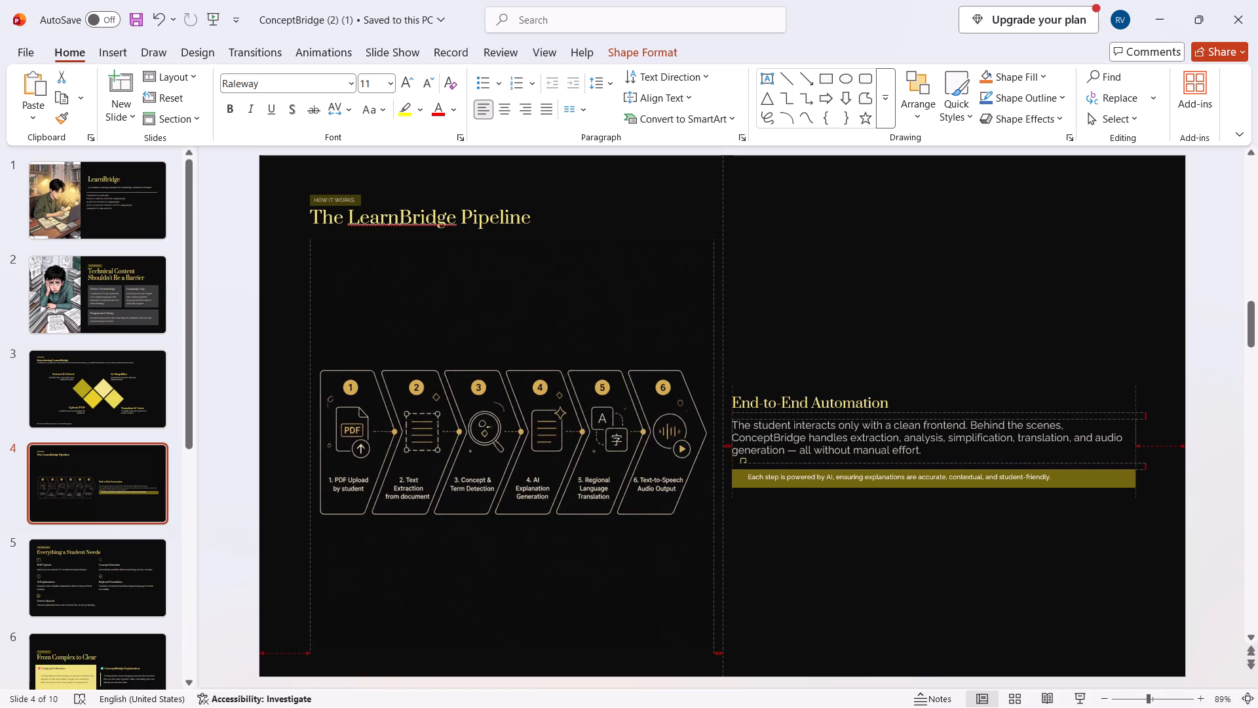
{"action": "left_click_drag", "start_coordinate": [914, 418], "coordinate": [914, 418]}
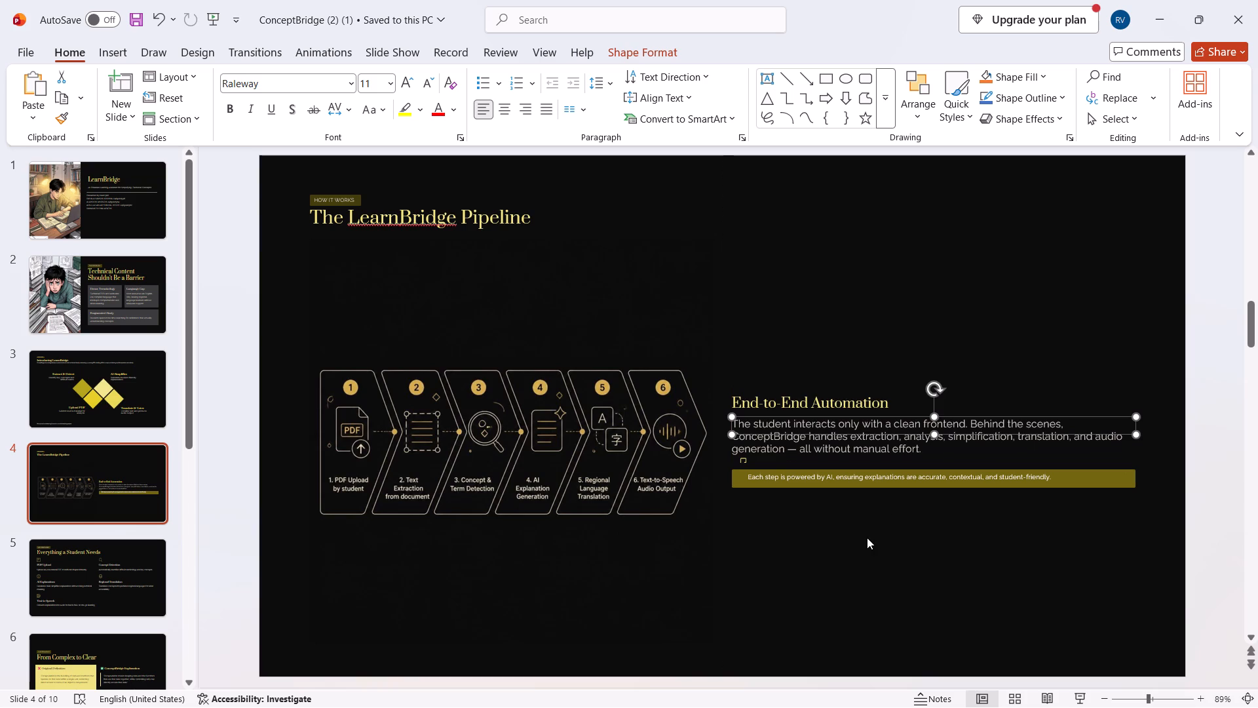
{"action": "left_click", "coordinate": [867, 538]}
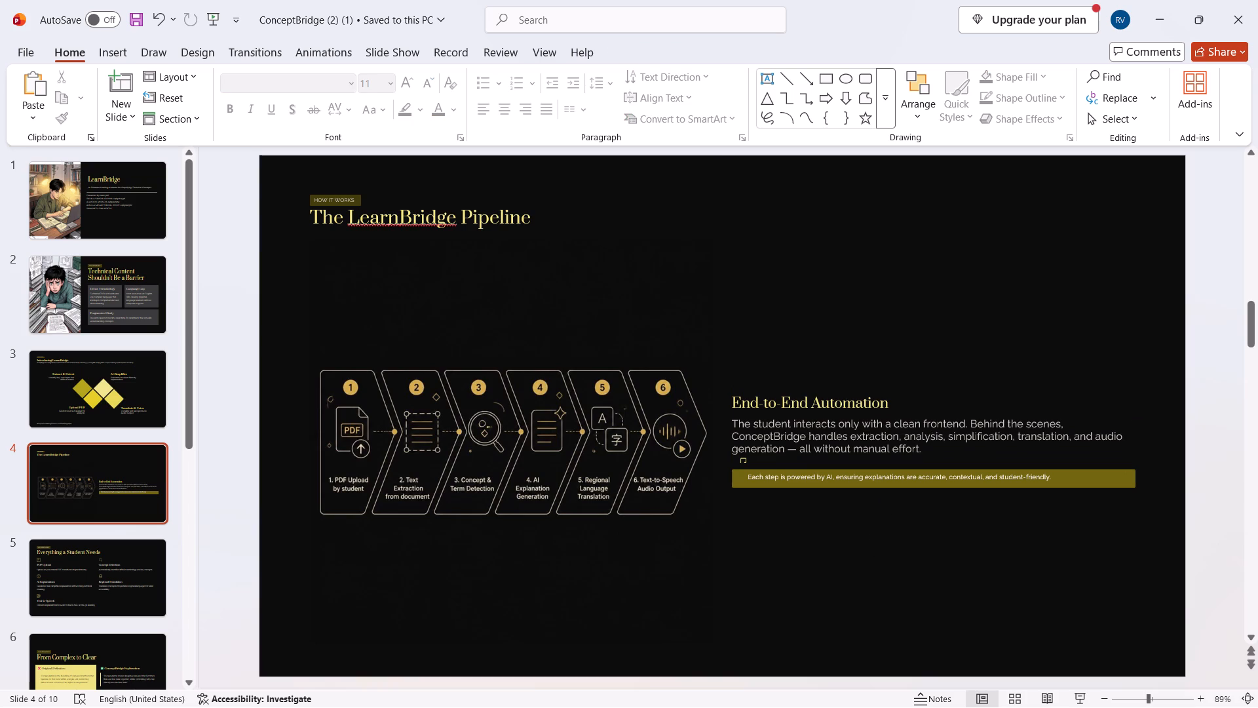
Slightly enlarge slide 4's small gold icon and place it on the highlight bar just before the text.
{"action": "left_click", "coordinate": [881, 478]}
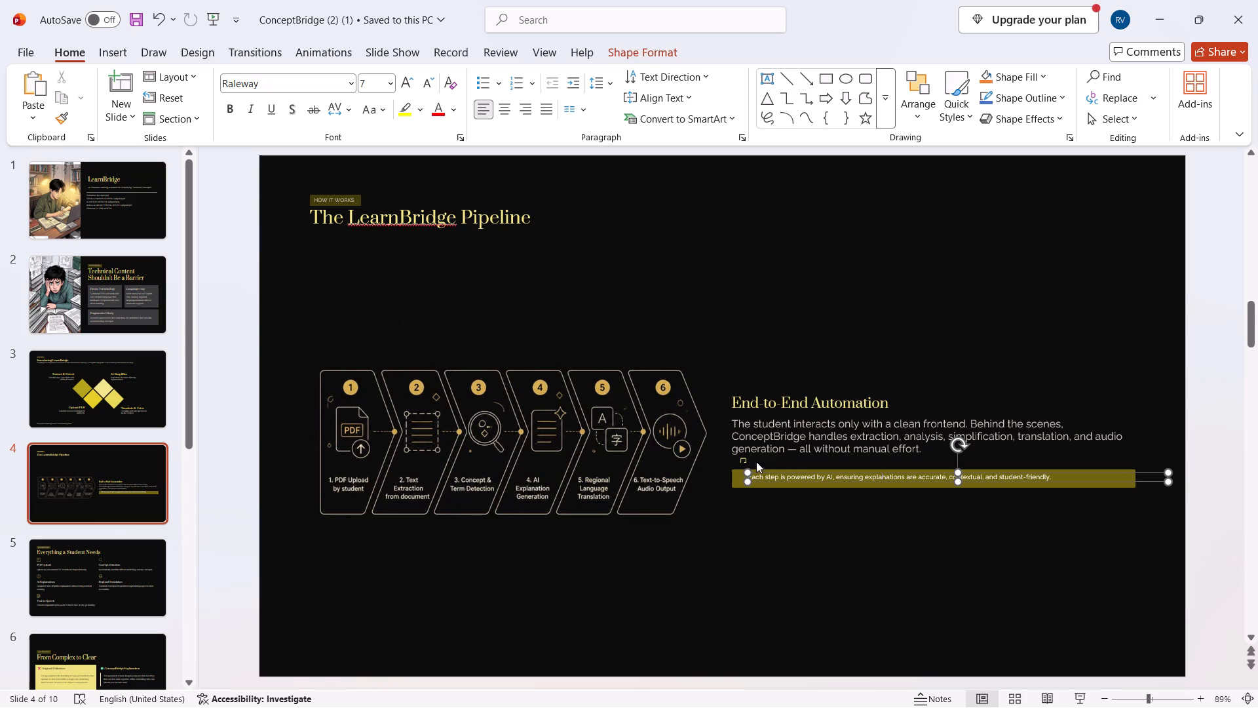
{"action": "left_click", "coordinate": [753, 457]}
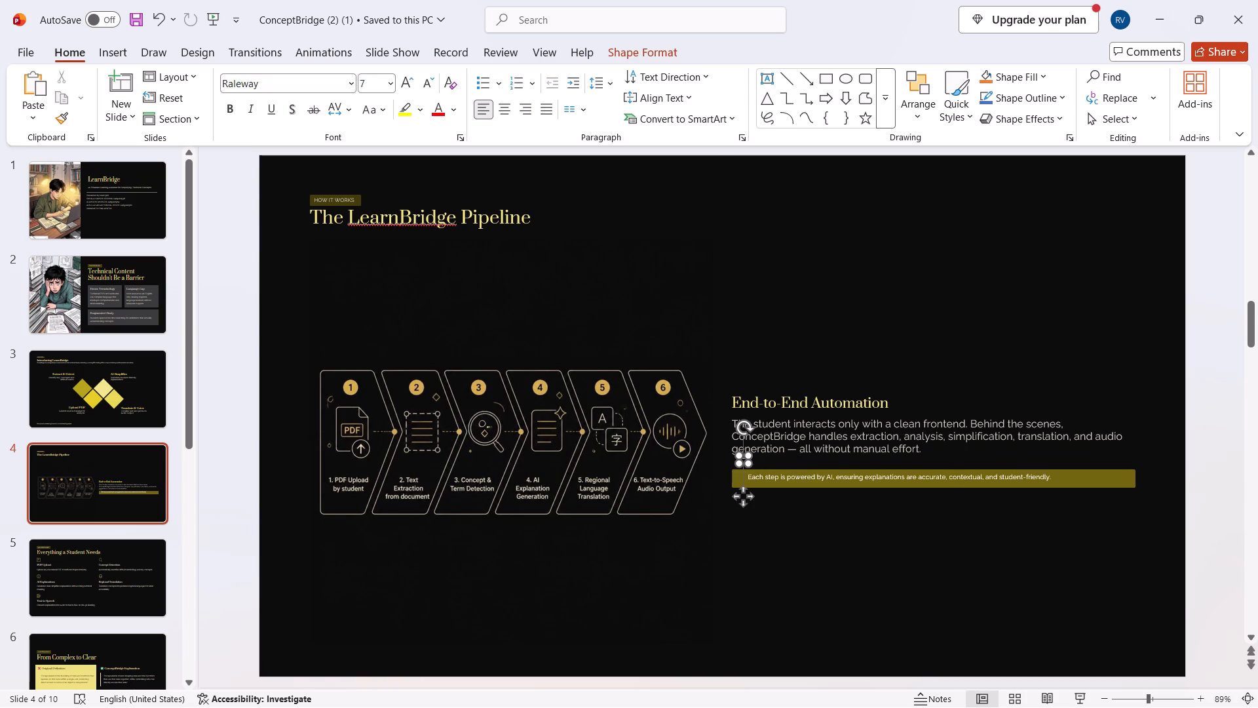
{"action": "left_click", "coordinate": [922, 445]}
{"action": "left_click", "coordinate": [744, 462]}
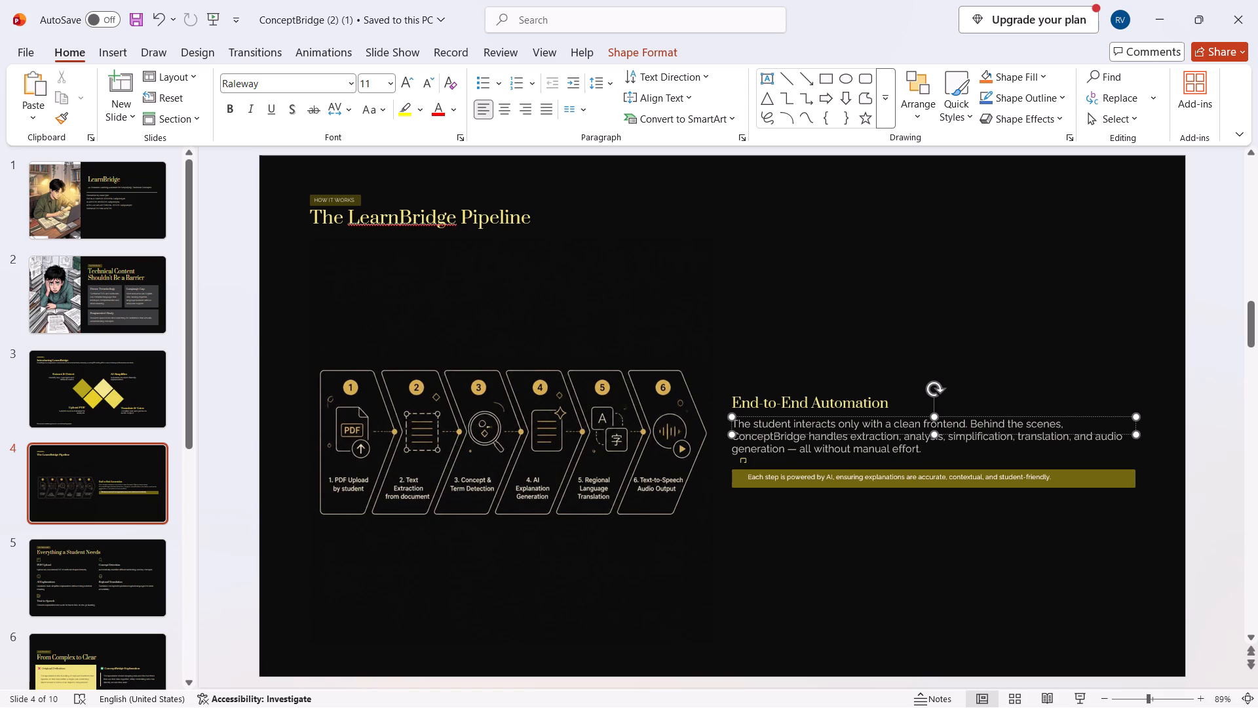
{"action": "left_click", "coordinate": [744, 462]}
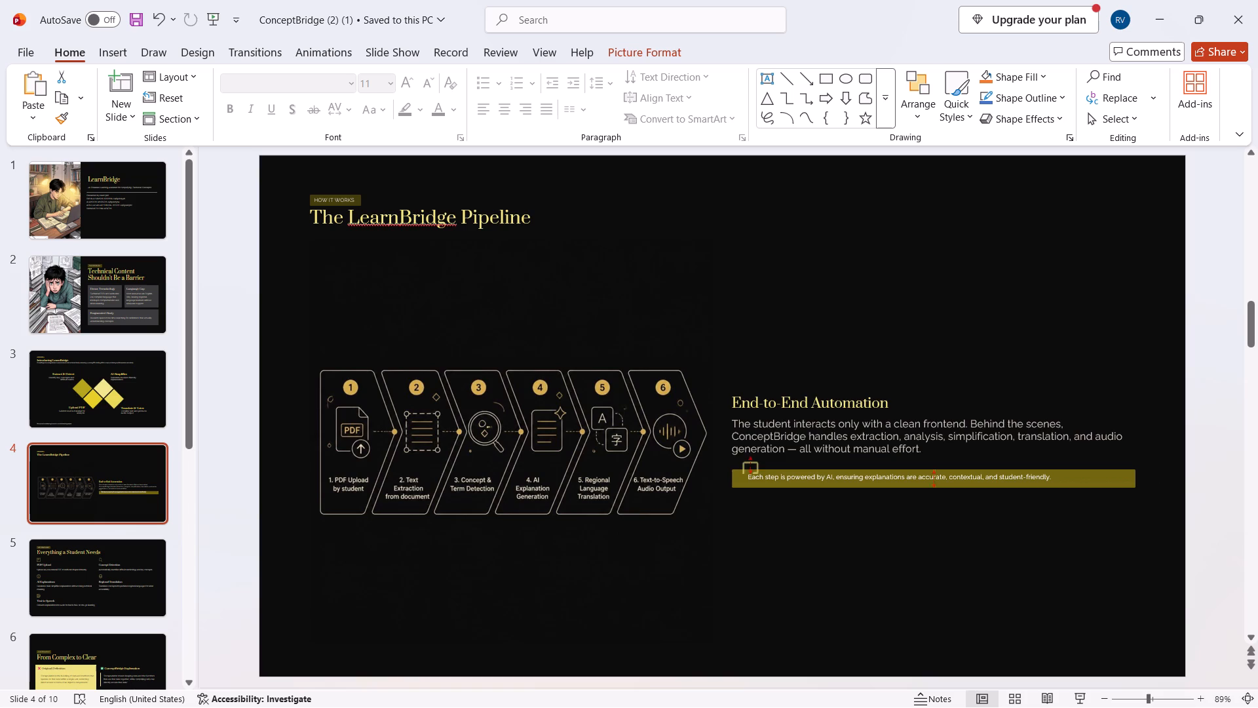
{"action": "left_click_drag", "start_coordinate": [747, 461], "coordinate": [746, 477]}
{"action": "left_click_drag", "start_coordinate": [746, 477], "coordinate": [743, 474]}
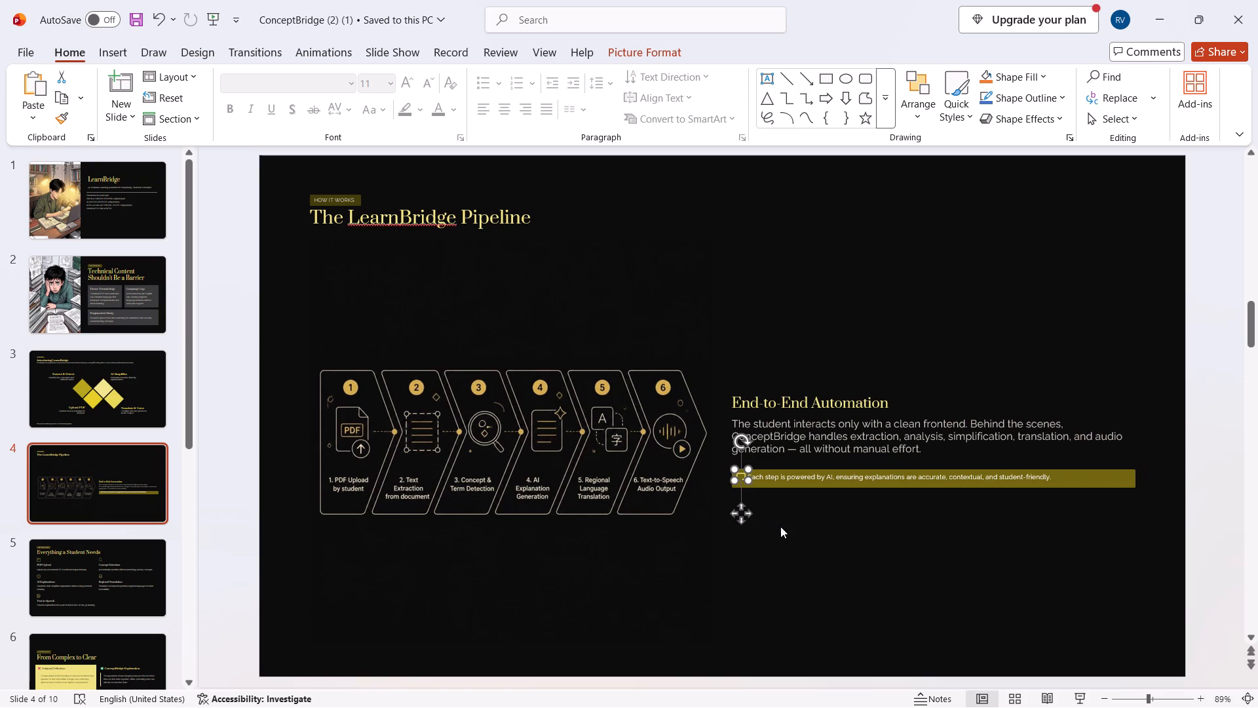
{"action": "left_click", "coordinate": [780, 526]}
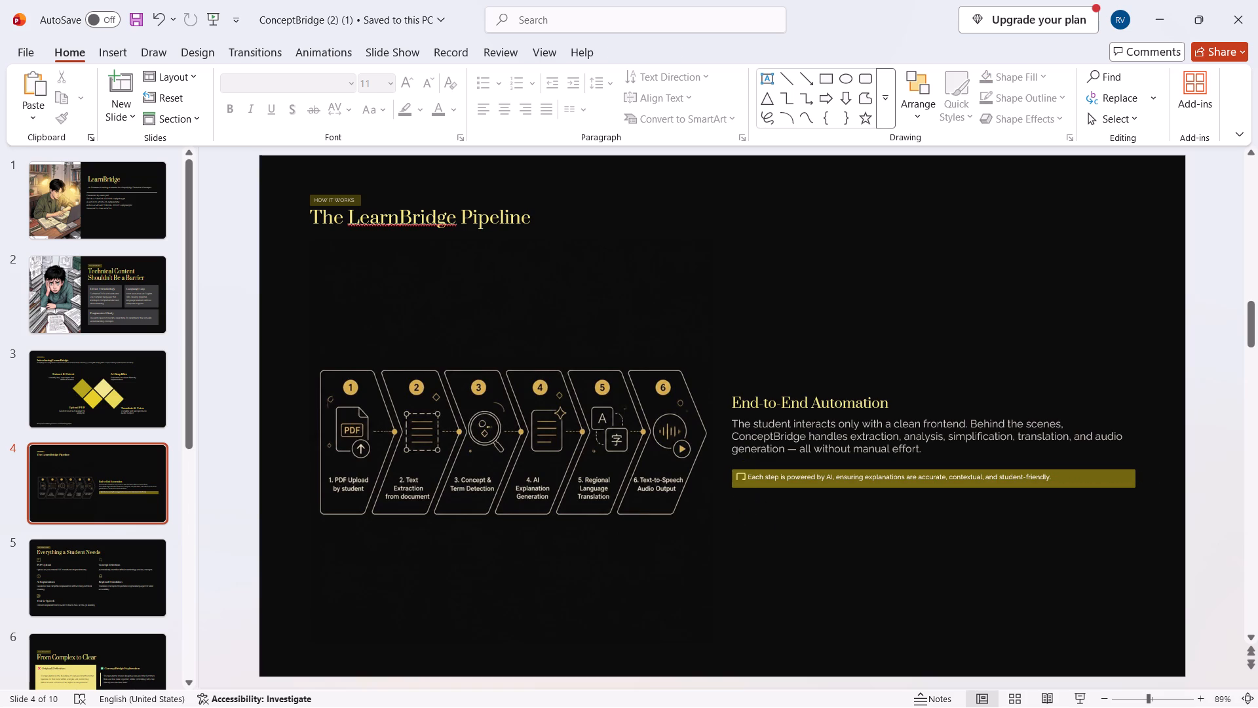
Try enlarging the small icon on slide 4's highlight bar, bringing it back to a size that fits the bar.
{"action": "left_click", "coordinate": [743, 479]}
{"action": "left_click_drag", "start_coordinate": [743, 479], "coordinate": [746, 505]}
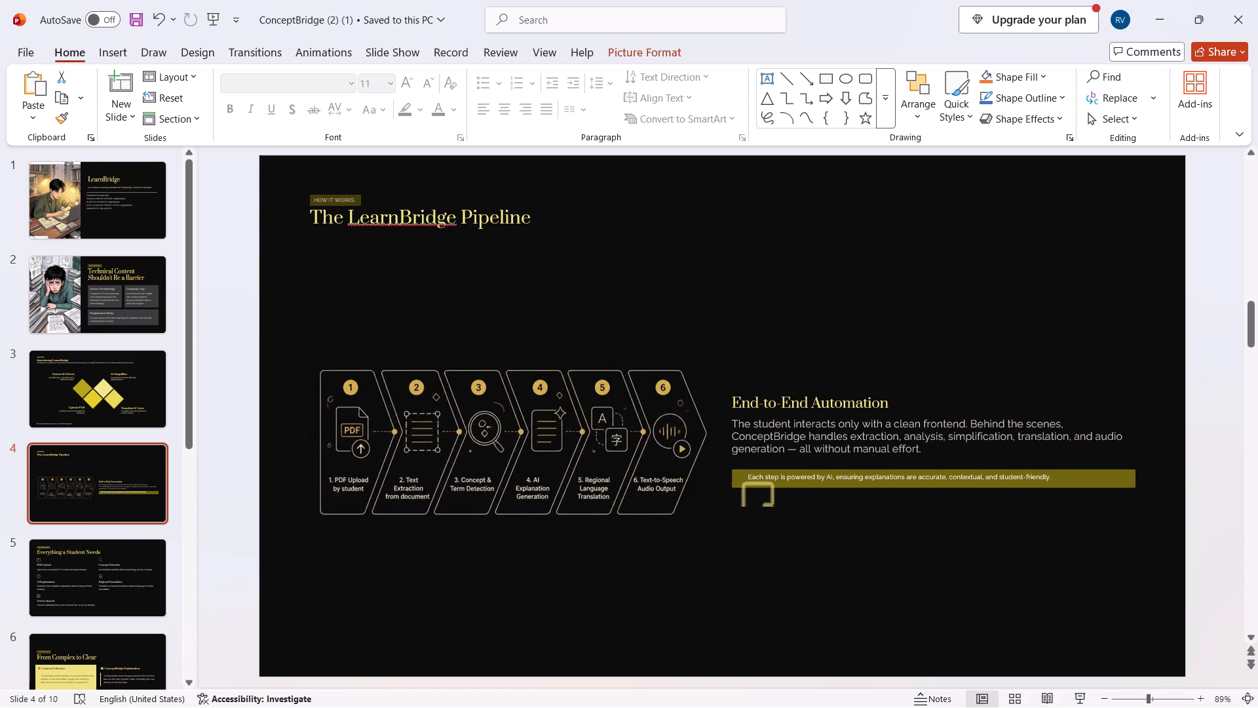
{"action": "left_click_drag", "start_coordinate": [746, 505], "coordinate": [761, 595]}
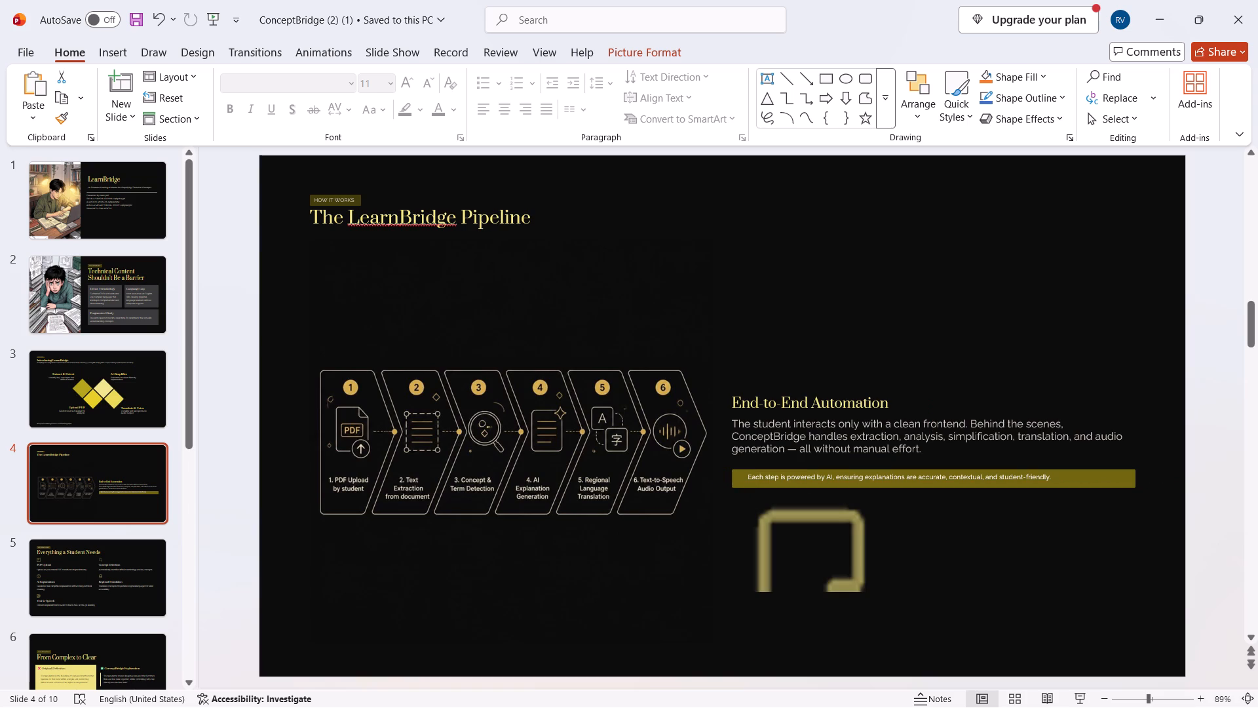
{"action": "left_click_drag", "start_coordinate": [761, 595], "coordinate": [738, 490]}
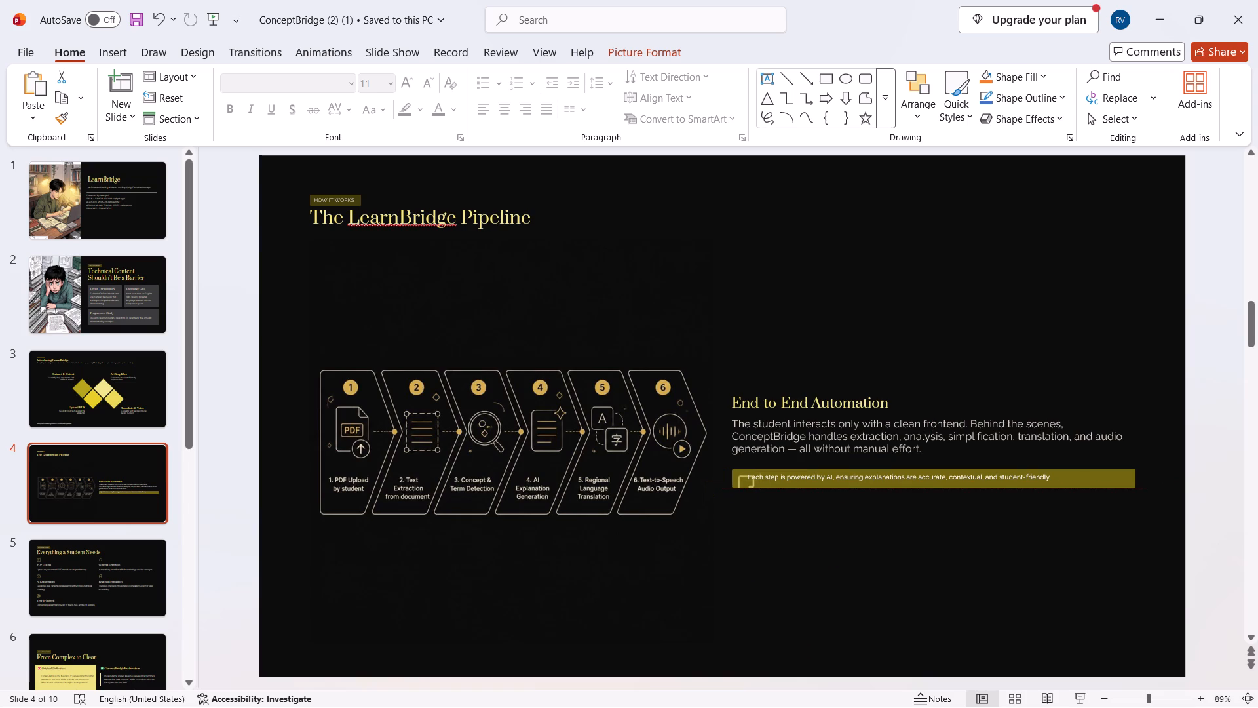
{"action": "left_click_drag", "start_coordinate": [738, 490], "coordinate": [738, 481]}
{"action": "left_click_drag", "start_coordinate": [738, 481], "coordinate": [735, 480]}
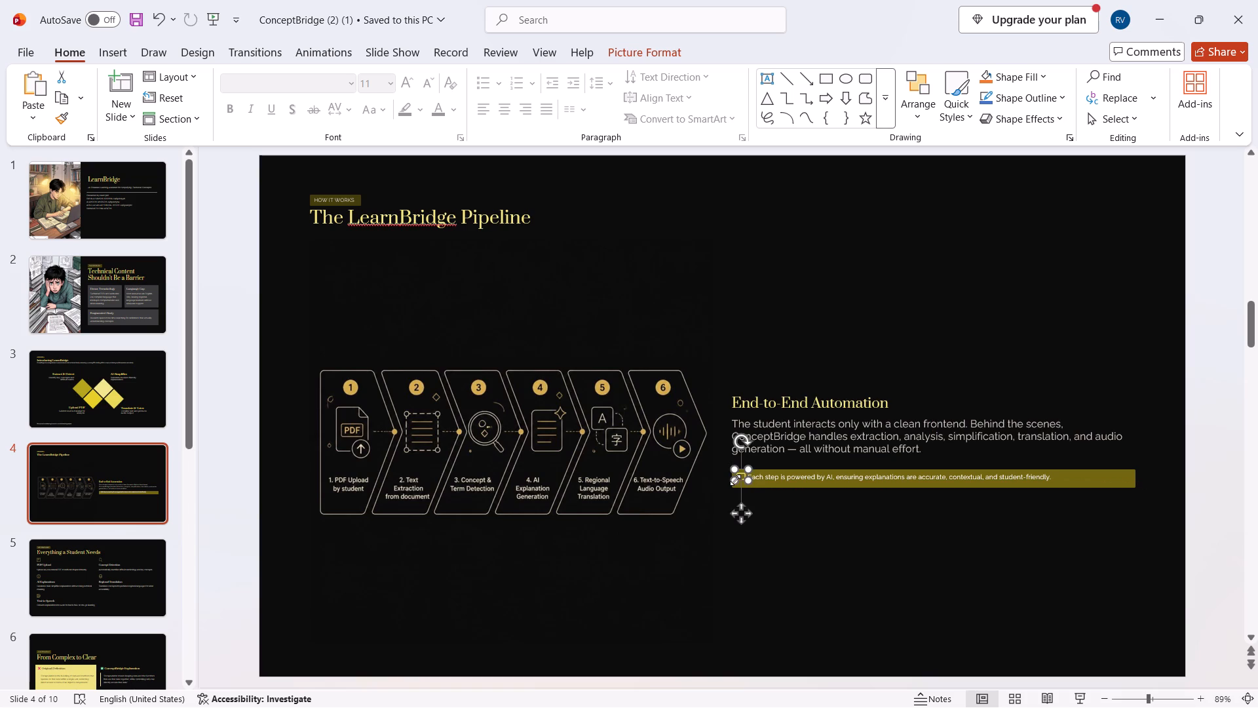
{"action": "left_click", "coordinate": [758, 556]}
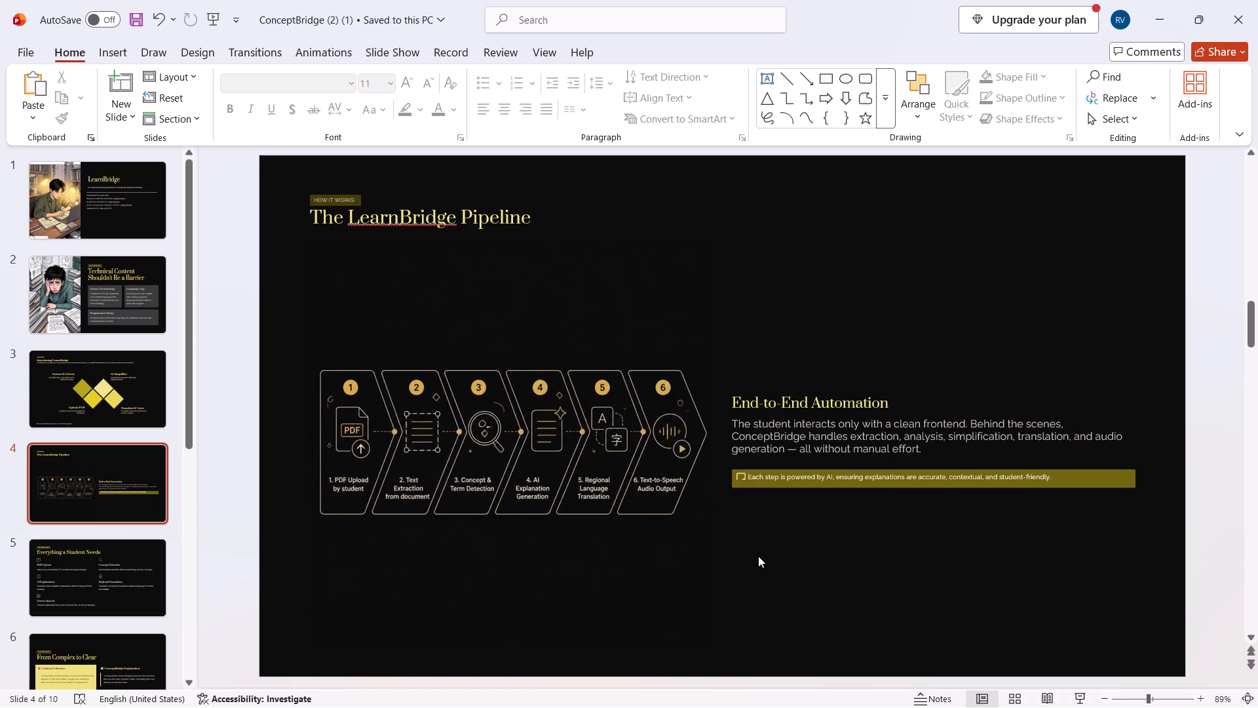
Review slides 5 and 6 for wording and layout that still need adapting to LearnBridge.
{"action": "left_click", "coordinate": [100, 599]}
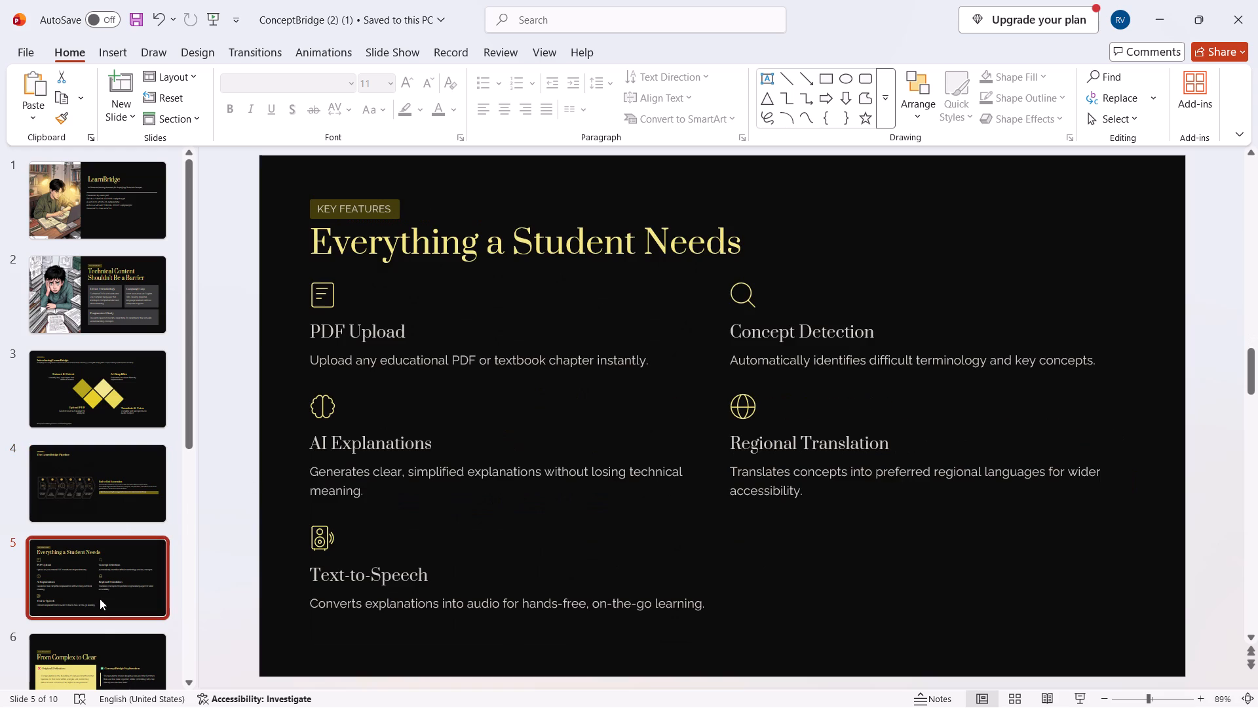
{"action": "left_click", "coordinate": [121, 665]}
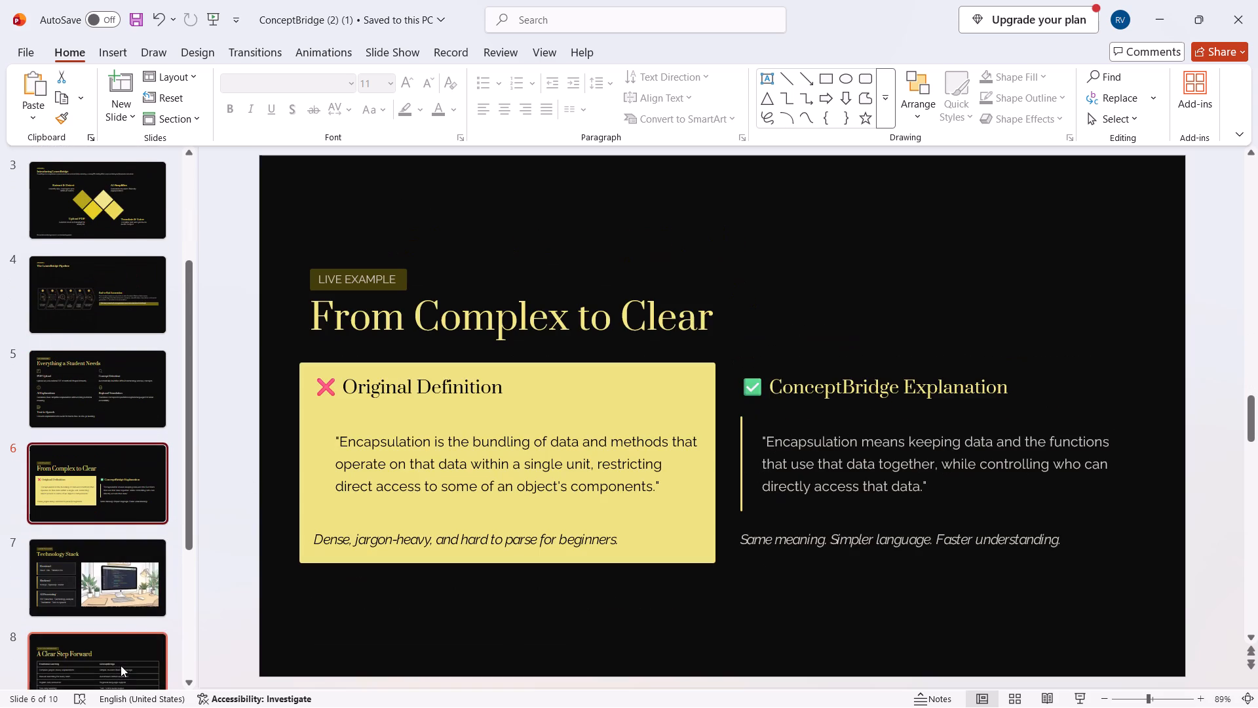
{"action": "left_click", "coordinate": [136, 475]}
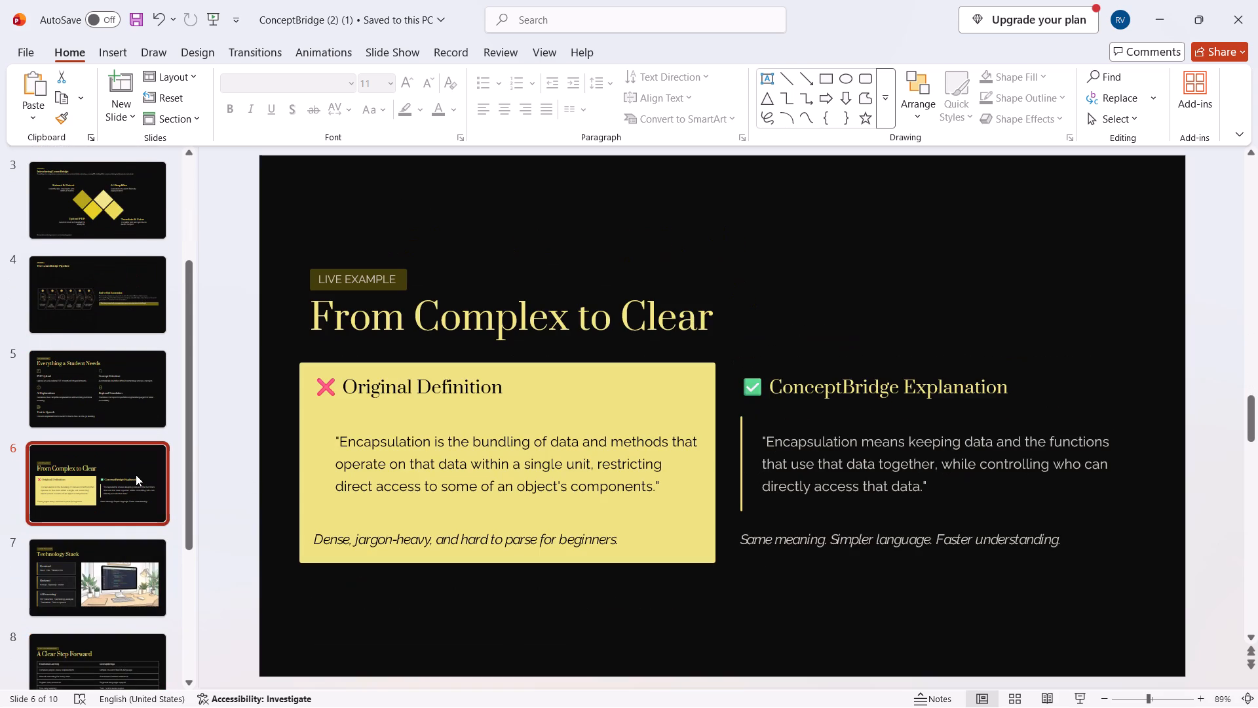
{"action": "left_click", "coordinate": [131, 389]}
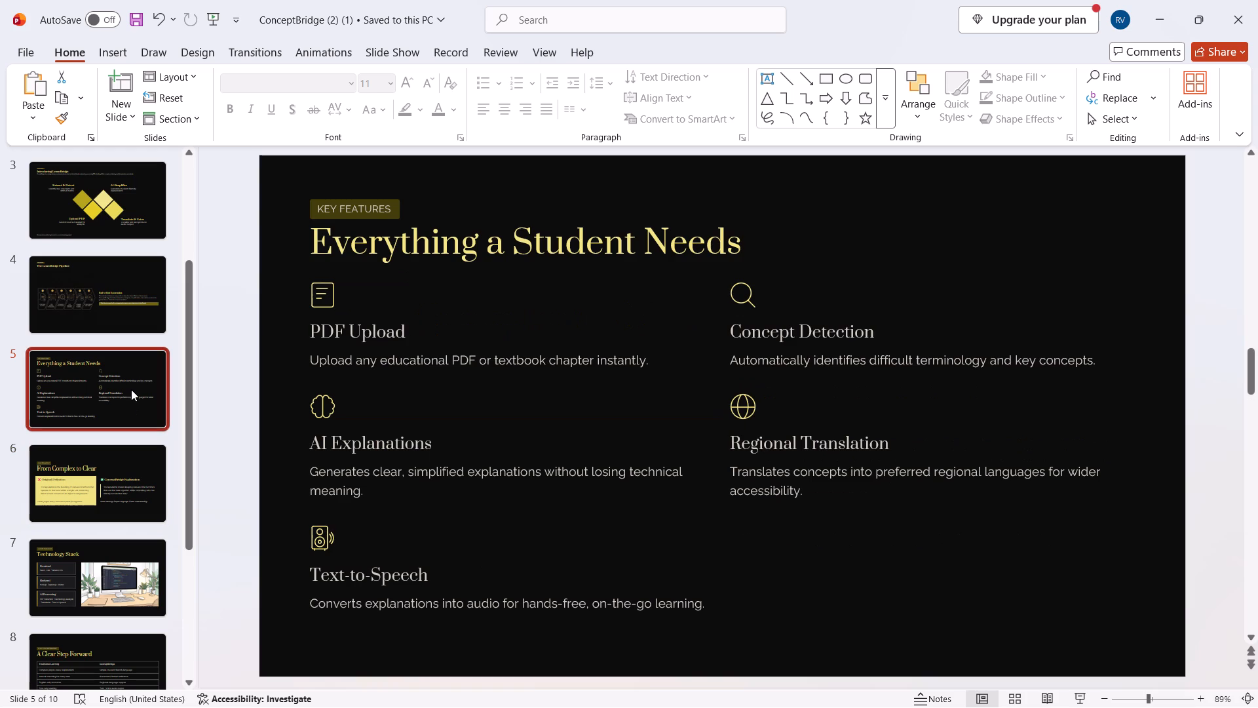
{"action": "left_click", "coordinate": [109, 485]}
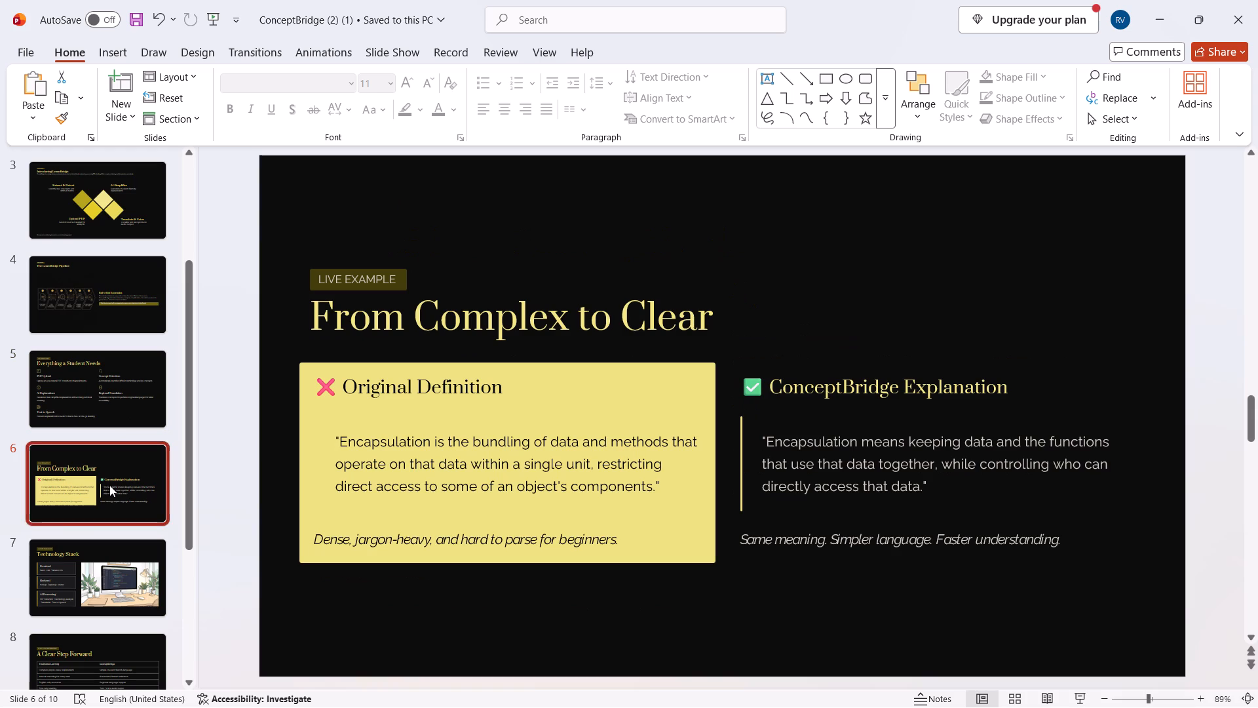
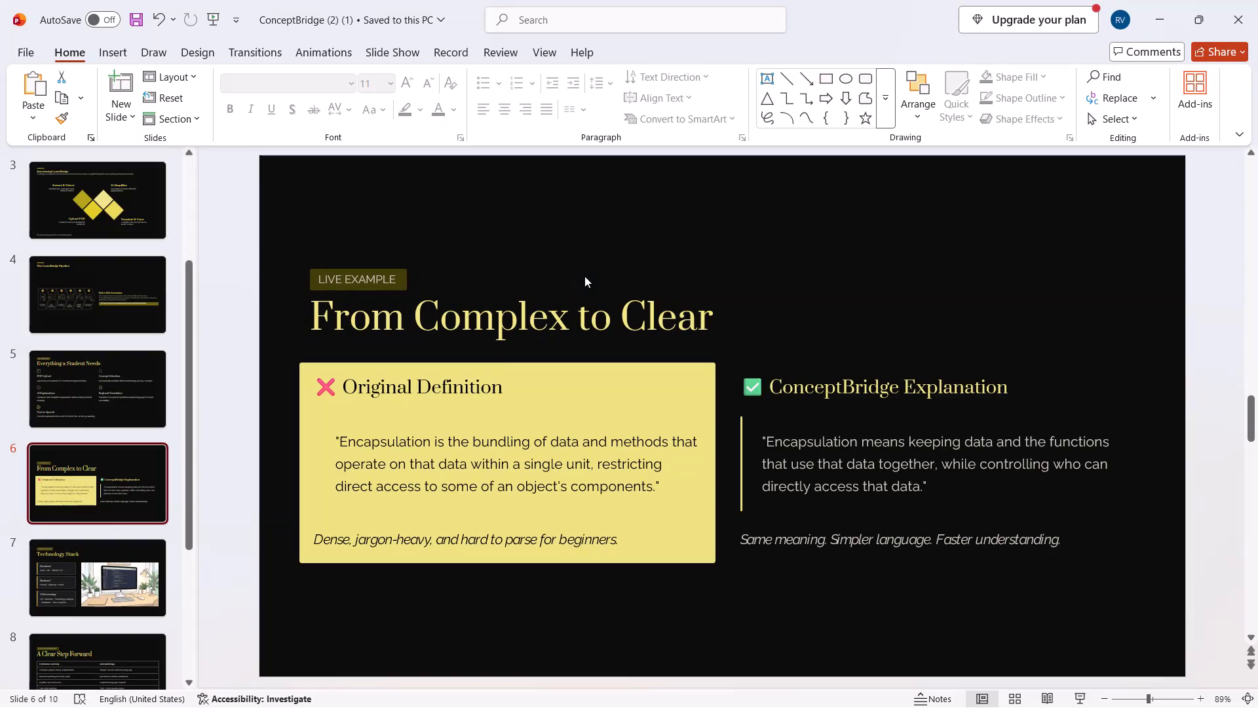
Change slide 6's "ConceptBridge Explanation" heading to "LearnBridge Explanation".
{"action": "left_click", "coordinate": [842, 389]}
{"action": "key", "text": "BackSpace"}
{"action": "key", "text": "BackSpace"}
{"action": "key", "text": "BackSpace"}
{"action": "key", "text": "BackSpace"}
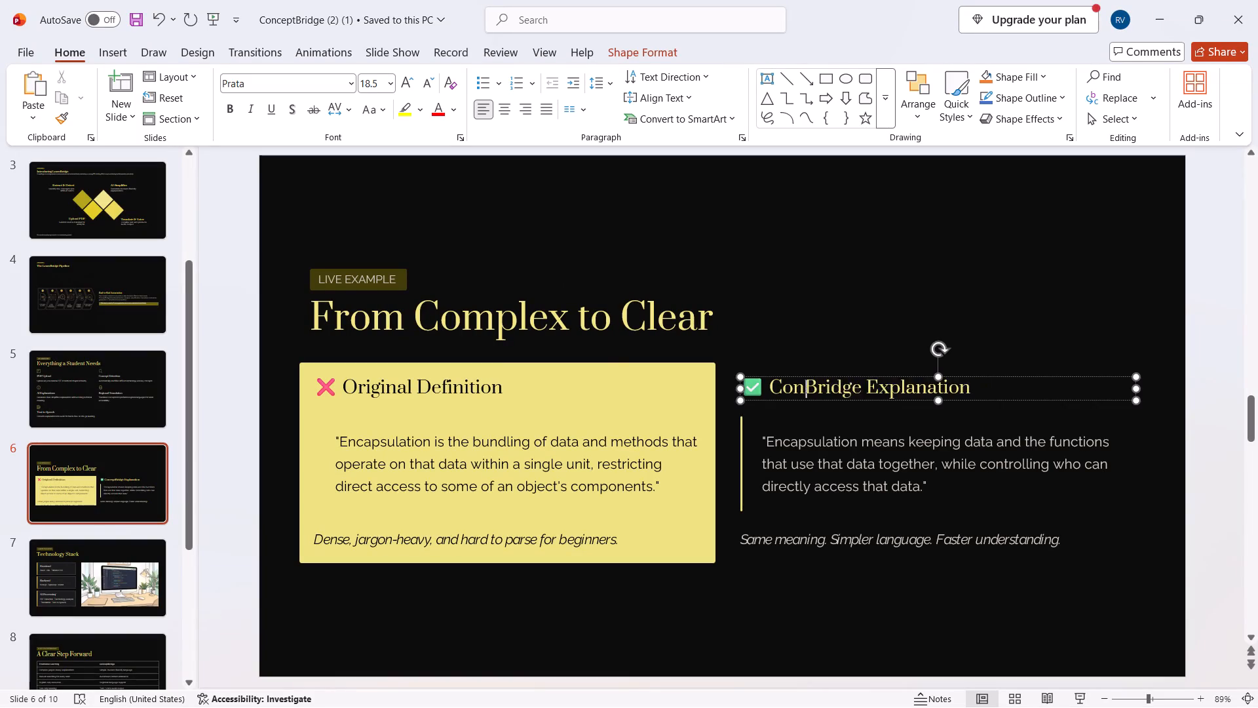
{"action": "key", "text": "BackSpace"}
{"action": "key", "text": "BackSpace"}
{"action": "key", "text": "BackSpace"}
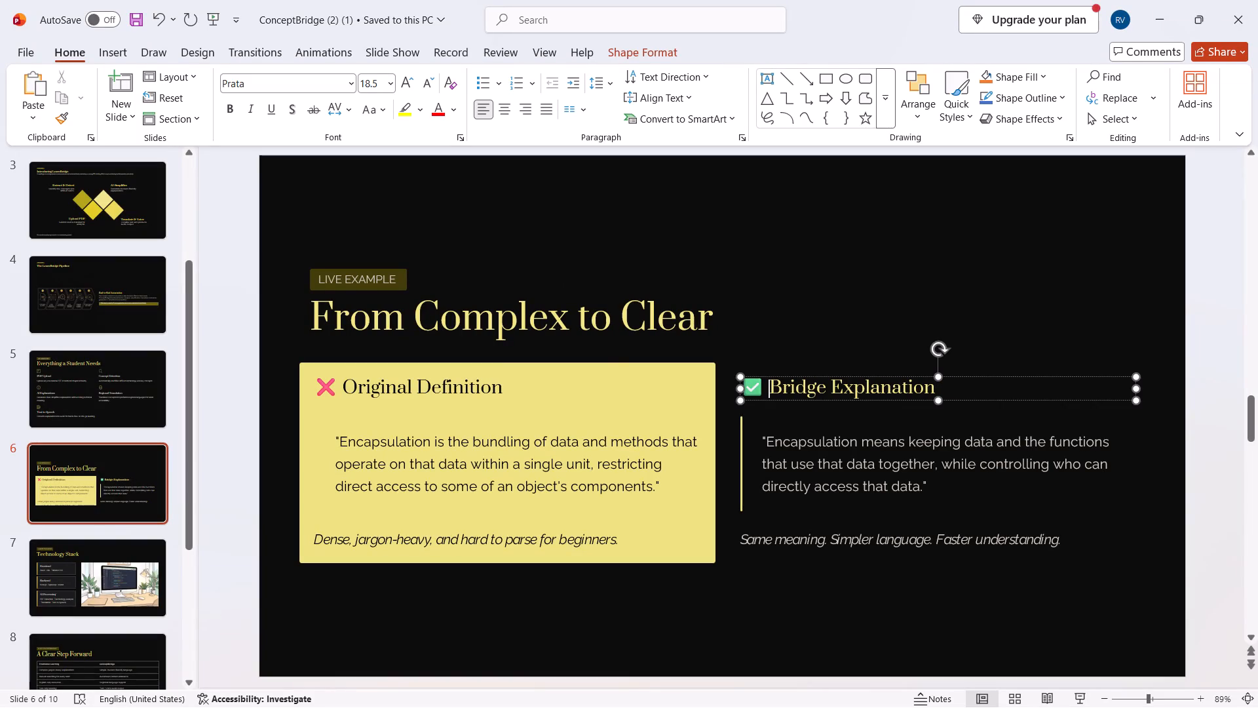
{"action": "type", "text": "Learn"}
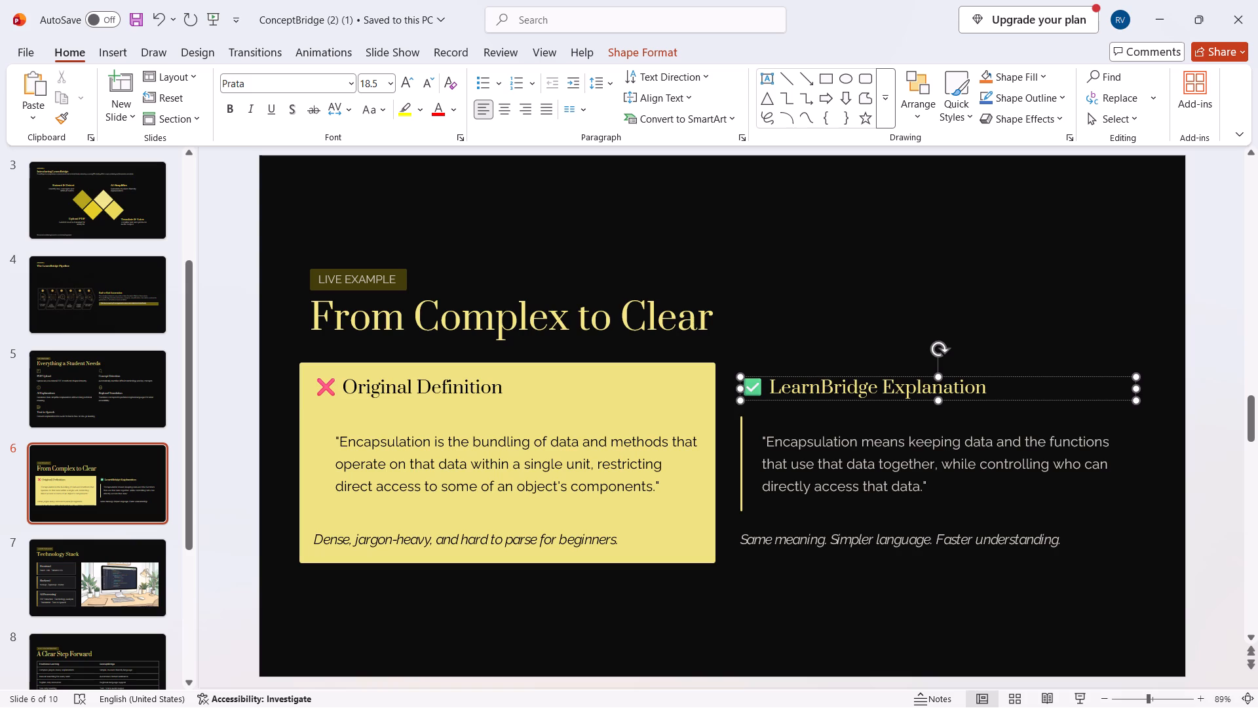
{"action": "left_click", "coordinate": [759, 614]}
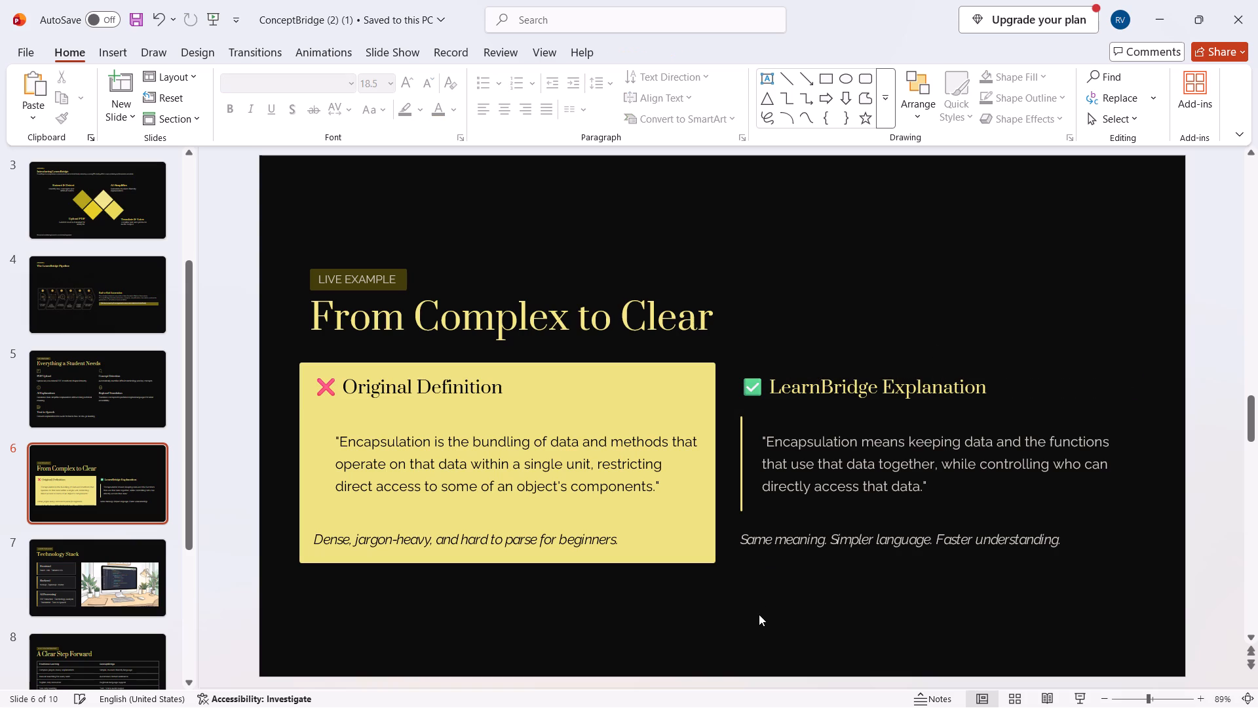
Review slide 7's Technology Stack content and layout for anything that still needs adapting to LearnBridge.
{"action": "scroll", "coordinate": [759, 614], "scroll_direction": "down", "scroll_amount": 1}
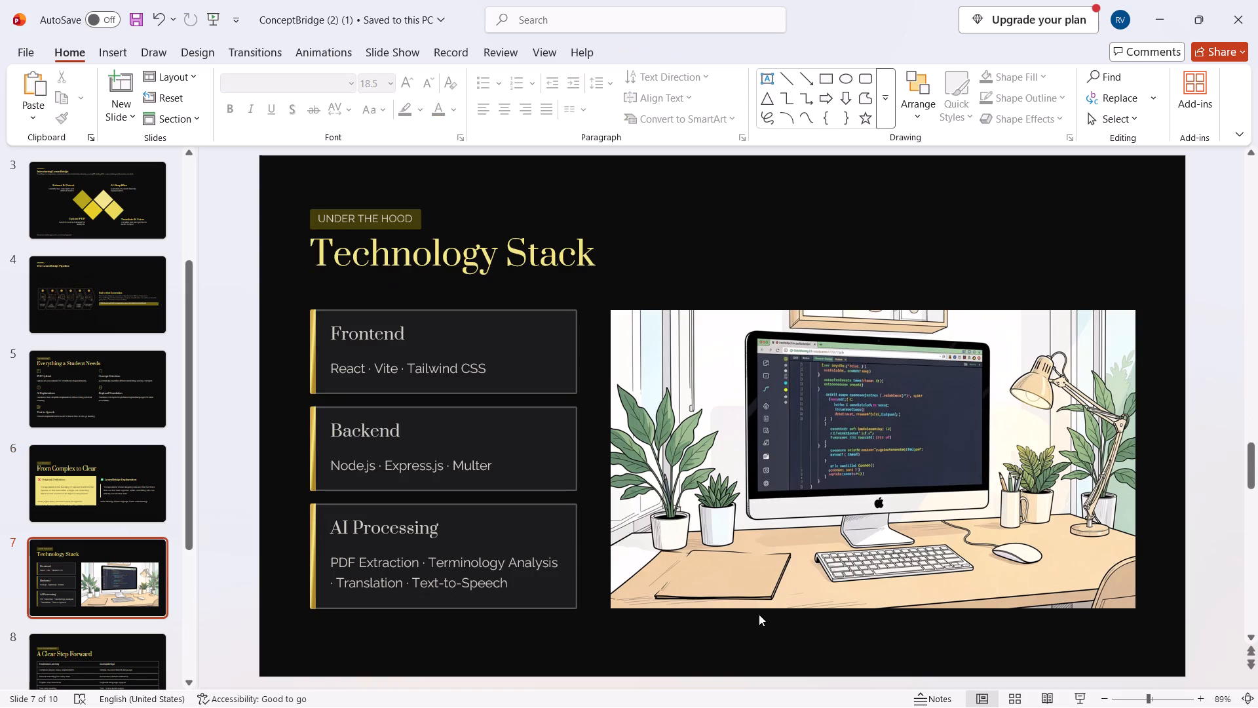
{"action": "scroll", "coordinate": [759, 614], "scroll_direction": "down", "scroll_amount": 12}
Replace the "ConceptBridge" column header in slide 8's comparison table with "LearnBridge".
{"action": "scroll", "coordinate": [173, 610], "scroll_direction": "down", "scroll_amount": 1}
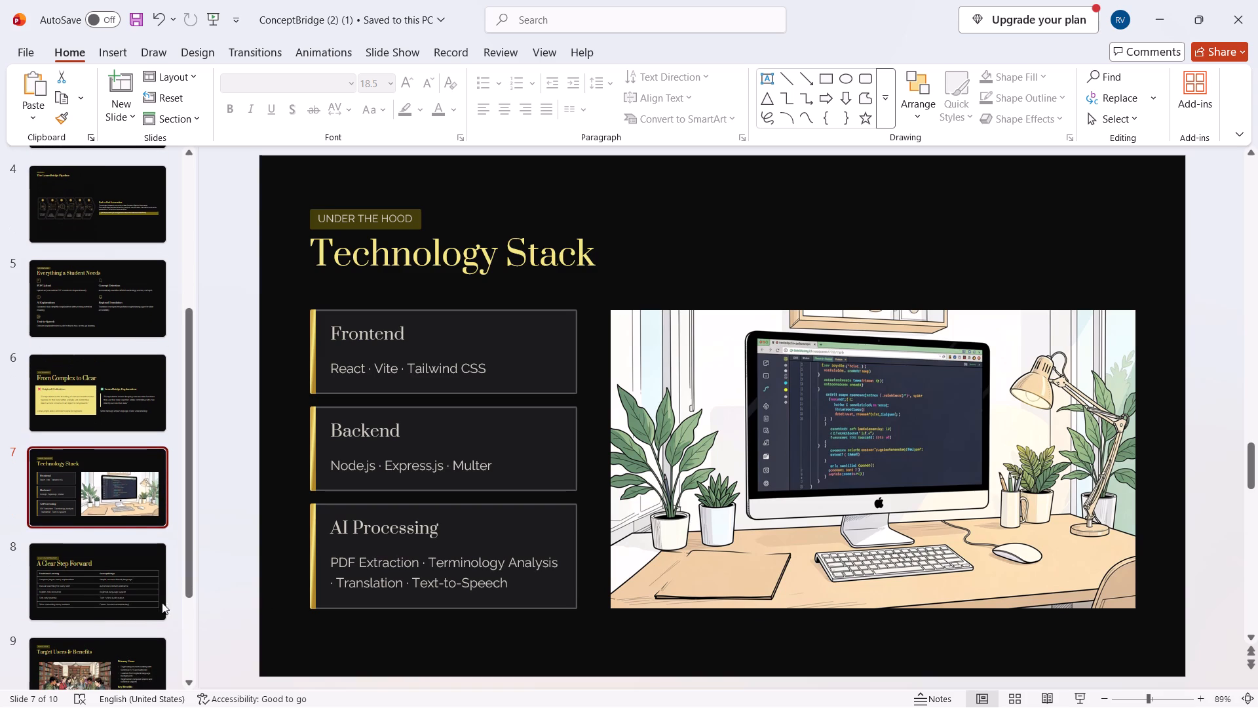
{"action": "left_click", "coordinate": [124, 578]}
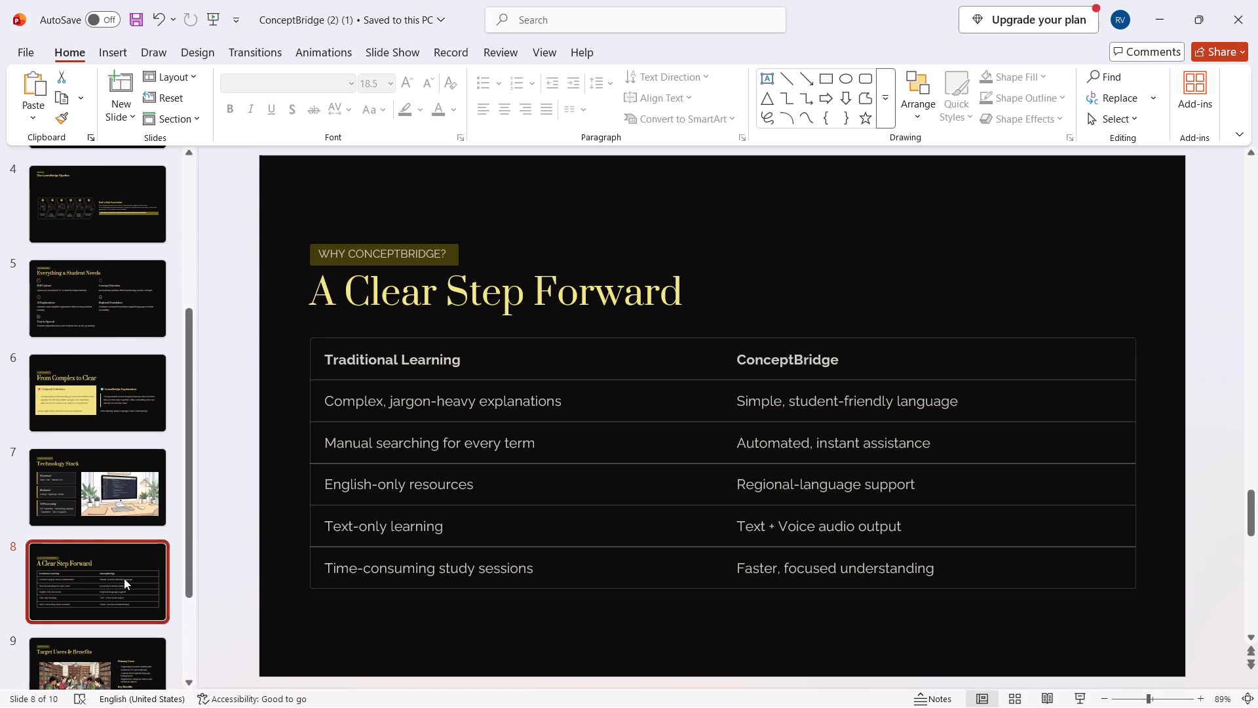
{"action": "left_click", "coordinate": [124, 578]}
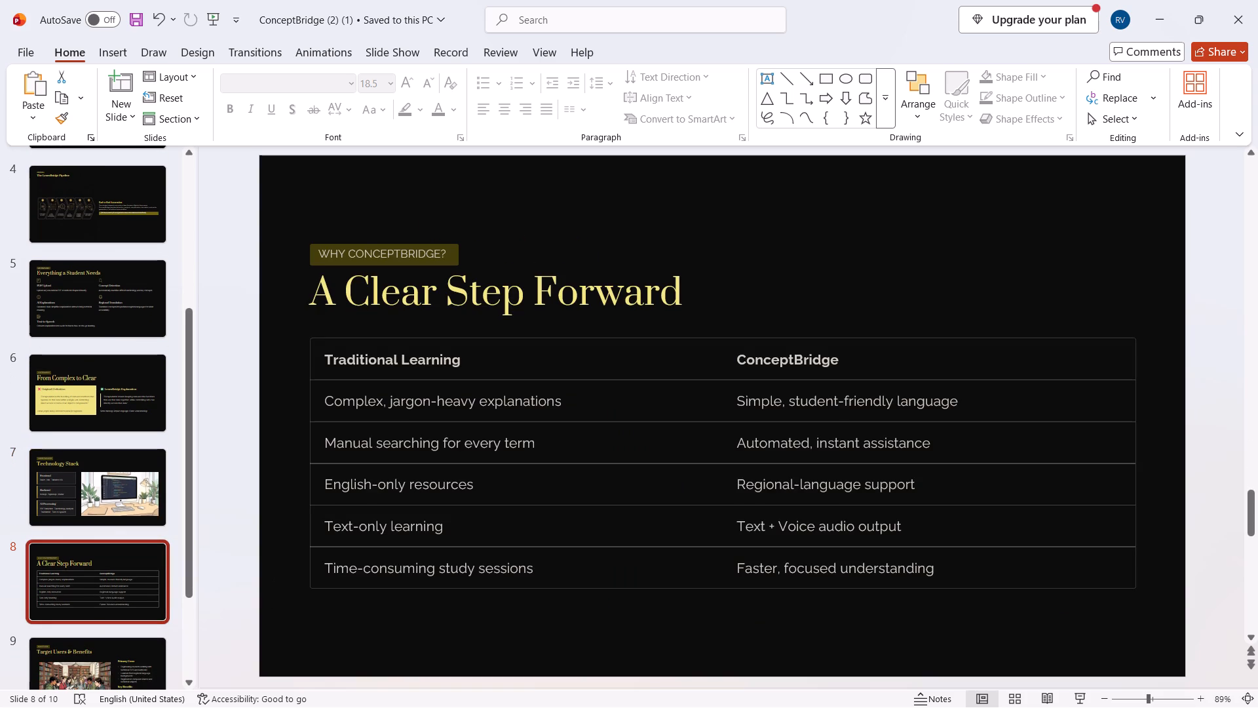
{"action": "left_click", "coordinate": [797, 361]}
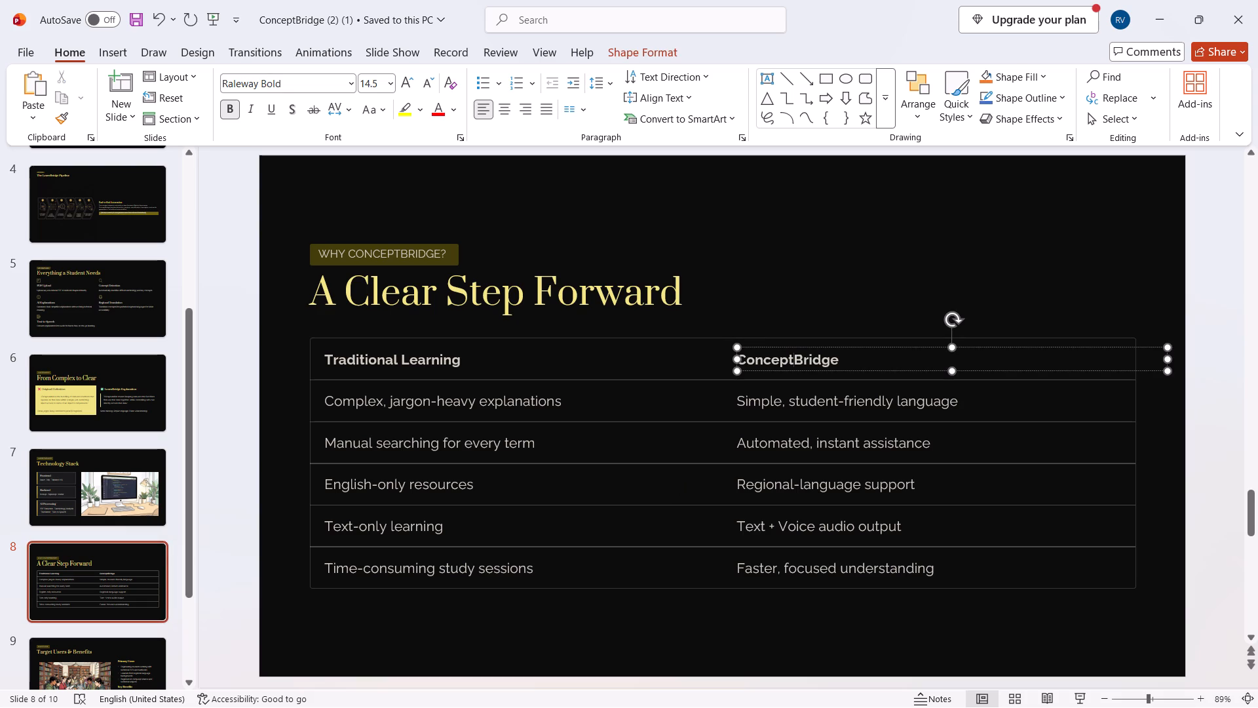
{"action": "left_click", "coordinate": [751, 361]}
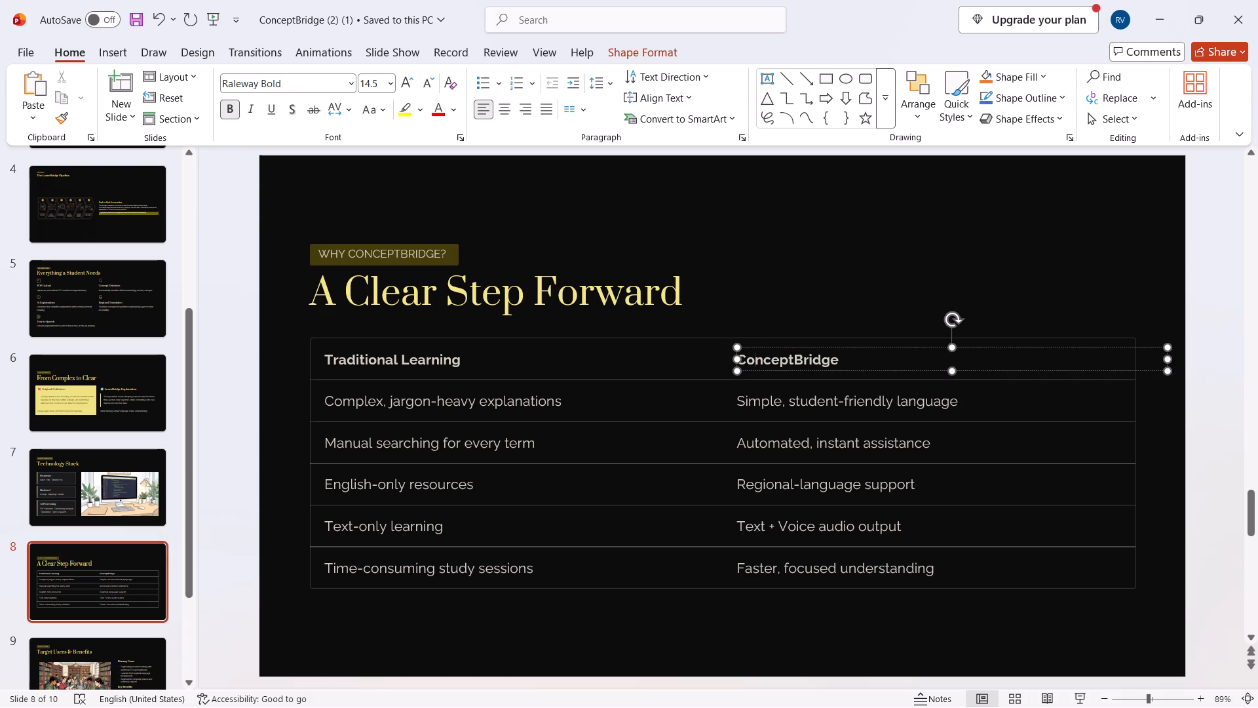
{"action": "left_click", "coordinate": [745, 359]}
{"action": "key", "text": "BackSpace"}
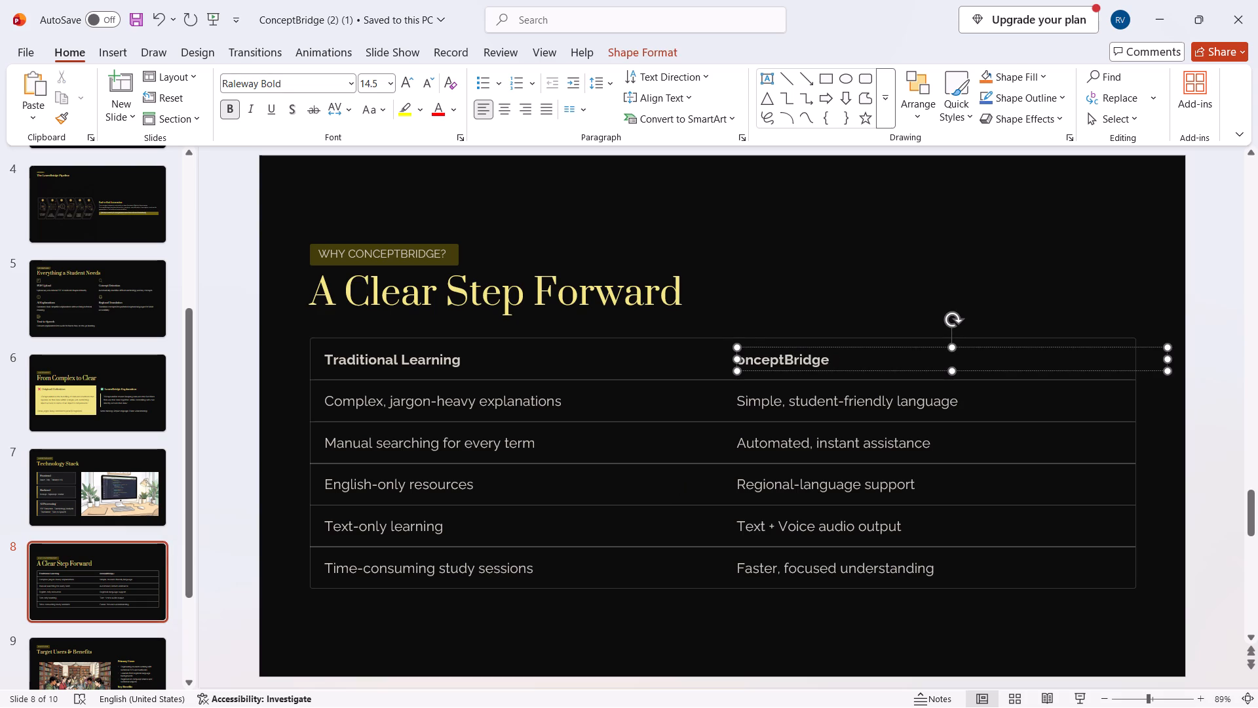
{"action": "key", "text": "Right"}
{"action": "key", "text": "Right"}
{"action": "key", "text": "Right"}
{"action": "key", "text": "Right"}
{"action": "key", "text": "Right"}
{"action": "key", "text": "Right"}
{"action": "key", "text": "BackSpace"}
{"action": "key", "text": "BackSpace"}
{"action": "key", "text": "BackSpace"}
{"action": "key", "text": "BackSpace"}
{"action": "key", "text": "BackSpace"}
{"action": "key", "text": "BackSpace"}
{"action": "type", "text": "Learn"}
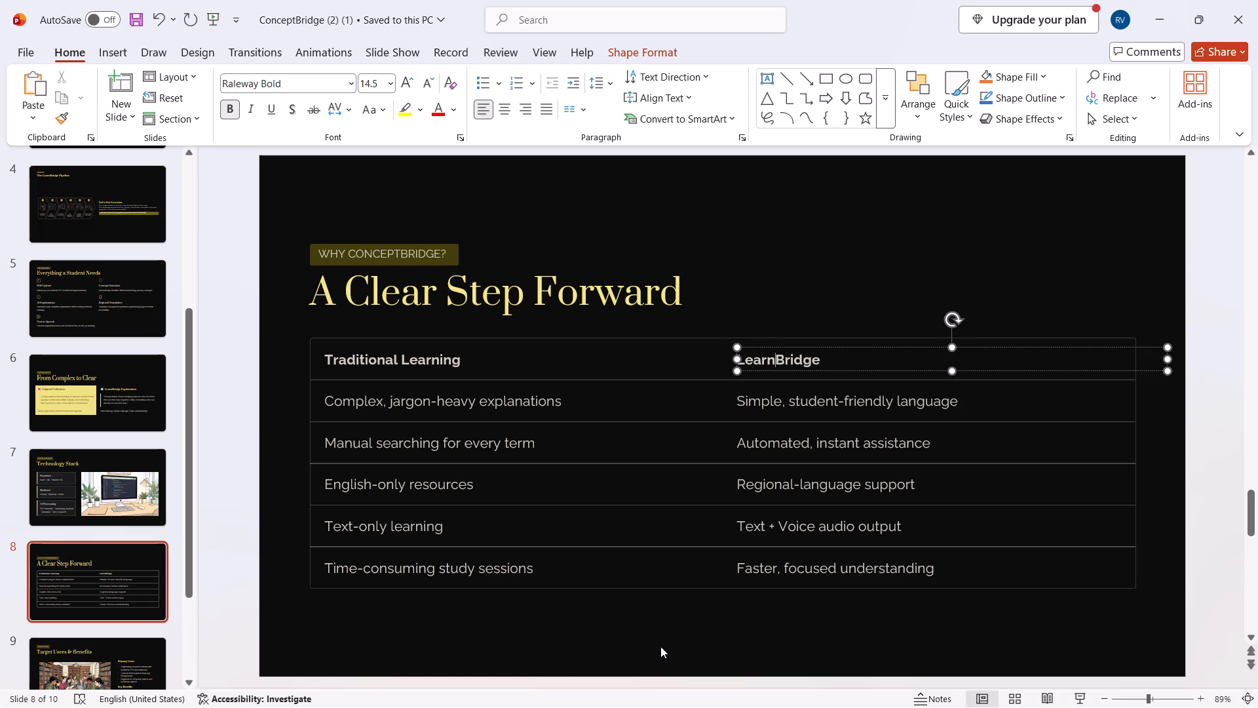
{"action": "left_click", "coordinate": [660, 646]}
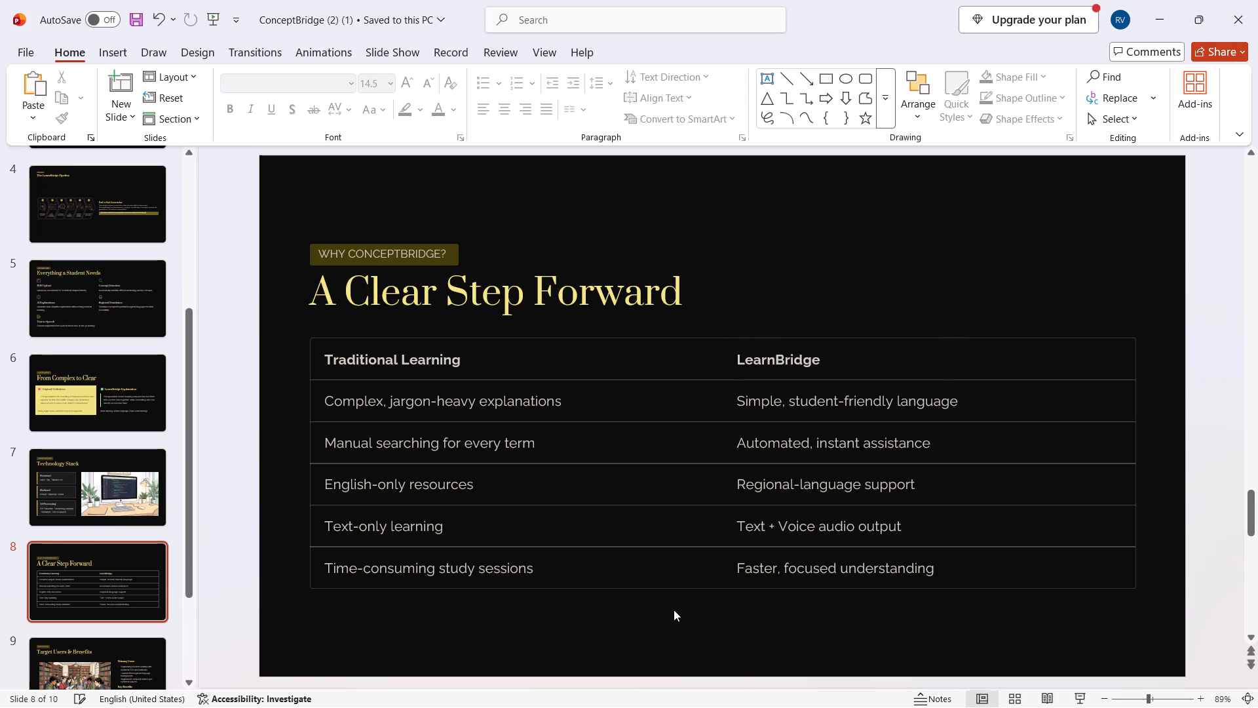
Change the small label above slide 8's title to "WHY LEARNBRIDGE?" in all capitals.
{"action": "scroll", "coordinate": [674, 610], "scroll_direction": "down", "scroll_amount": 1}
{"action": "left_click", "coordinate": [392, 251]}
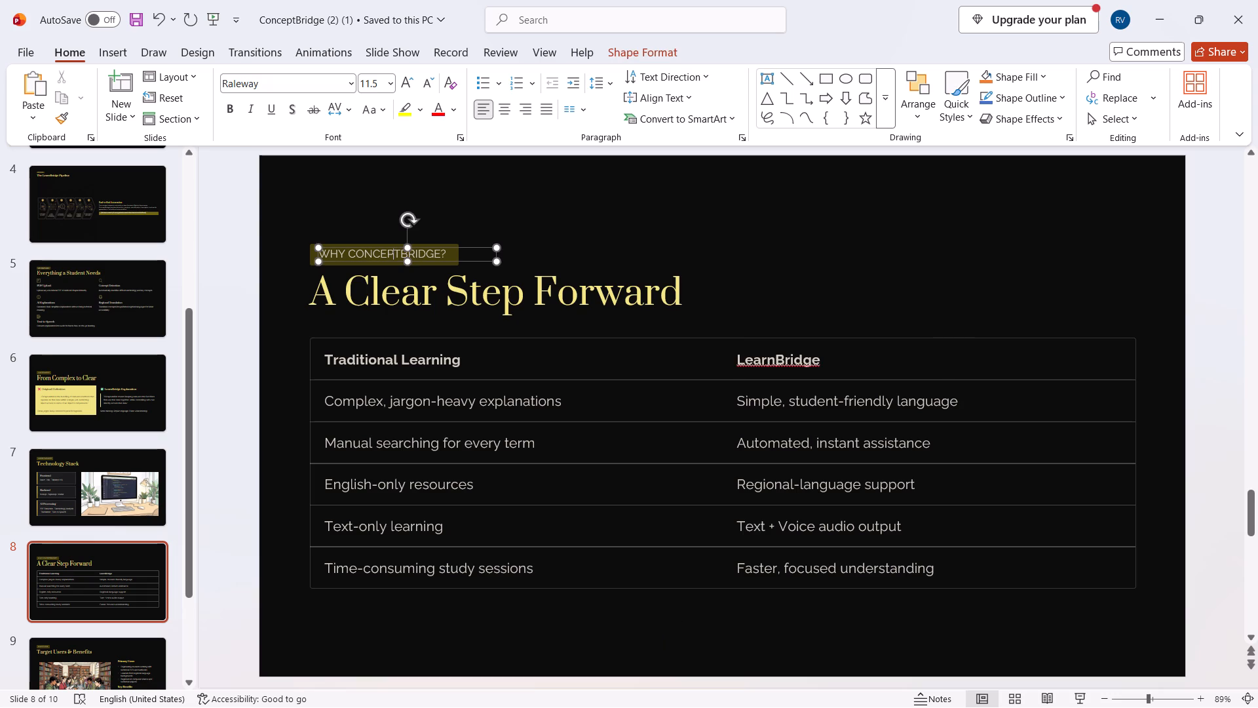
{"action": "left_click", "coordinate": [402, 251]}
{"action": "key", "text": "BackSpace"}
{"action": "key", "text": "BackSpace"}
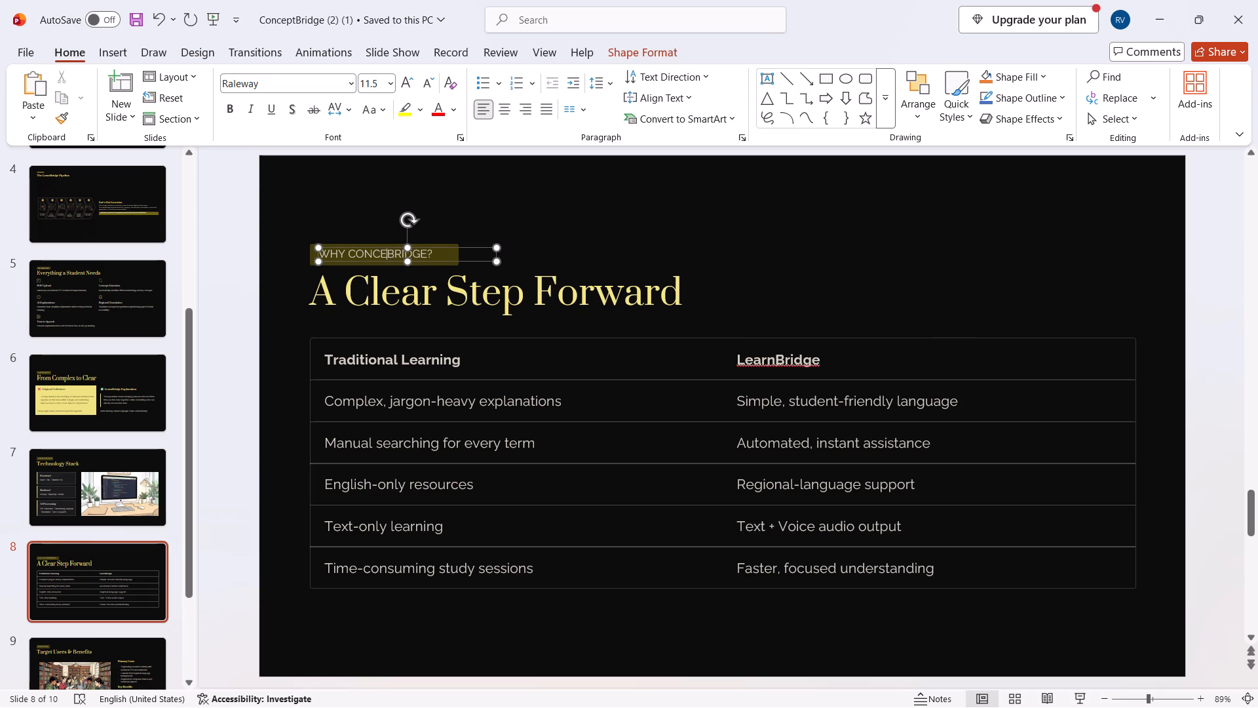
{"action": "key", "text": "BackSpace"}
{"action": "key", "text": "BackSpace"}
{"action": "key", "text": "BackSpace"}
{"action": "key", "text": "BackSpace"}
{"action": "key", "text": "BackSpace"}
{"action": "type", "text": "Learn"}
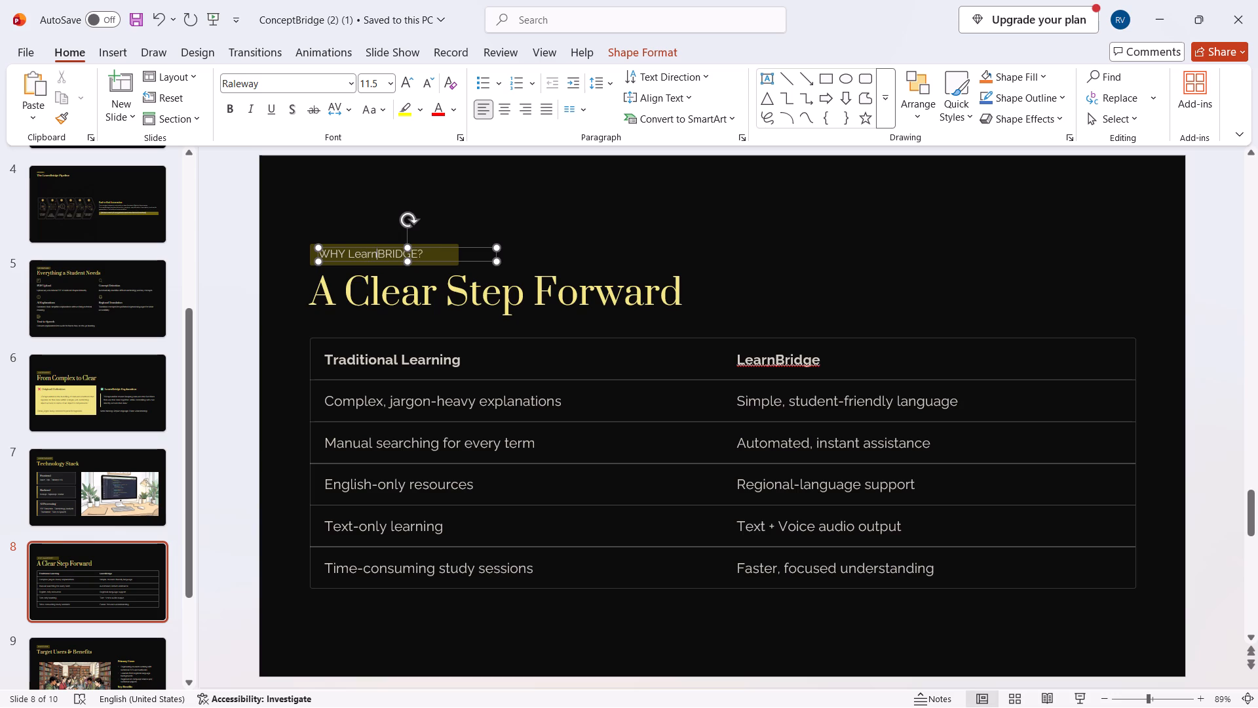
{"action": "key", "text": "BackSpace"}
{"action": "key", "text": "BackSpace"}
{"action": "key", "text": "BackSpace"}
{"action": "key", "text": "BackSpace"}
{"action": "key", "text": "e"}
{"action": "type", "text": "ARN"}
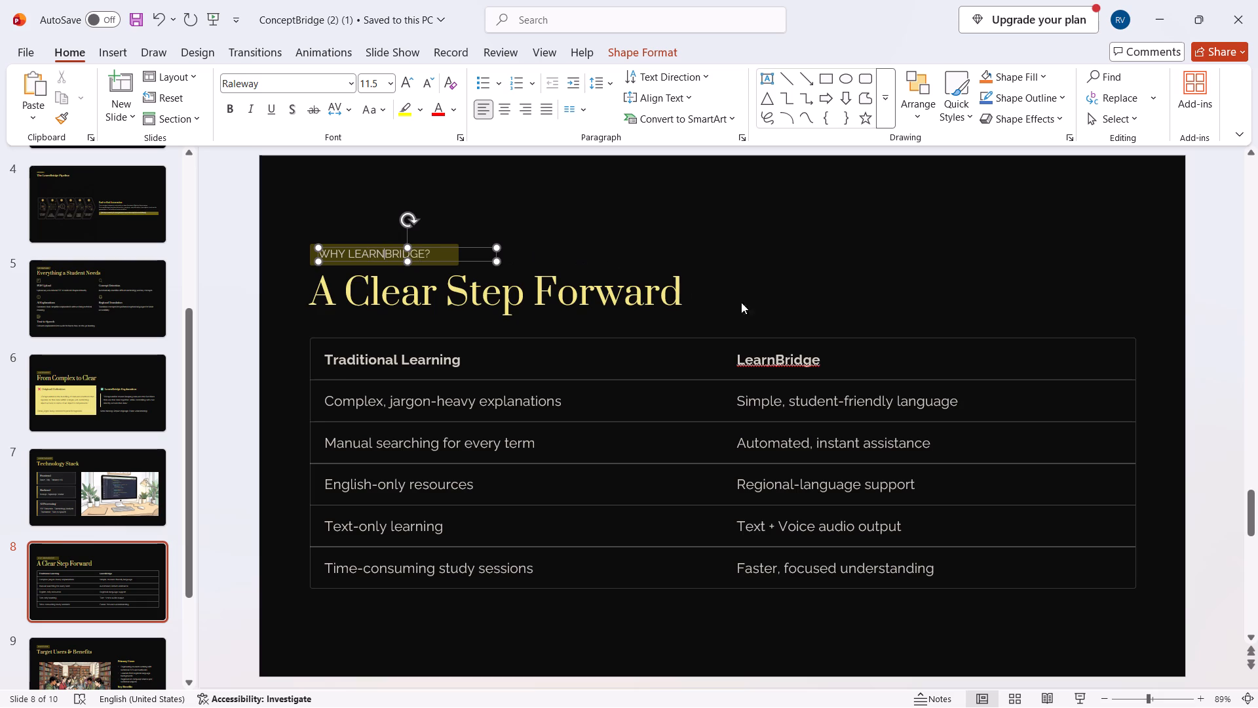
{"action": "left_click", "coordinate": [755, 328]}
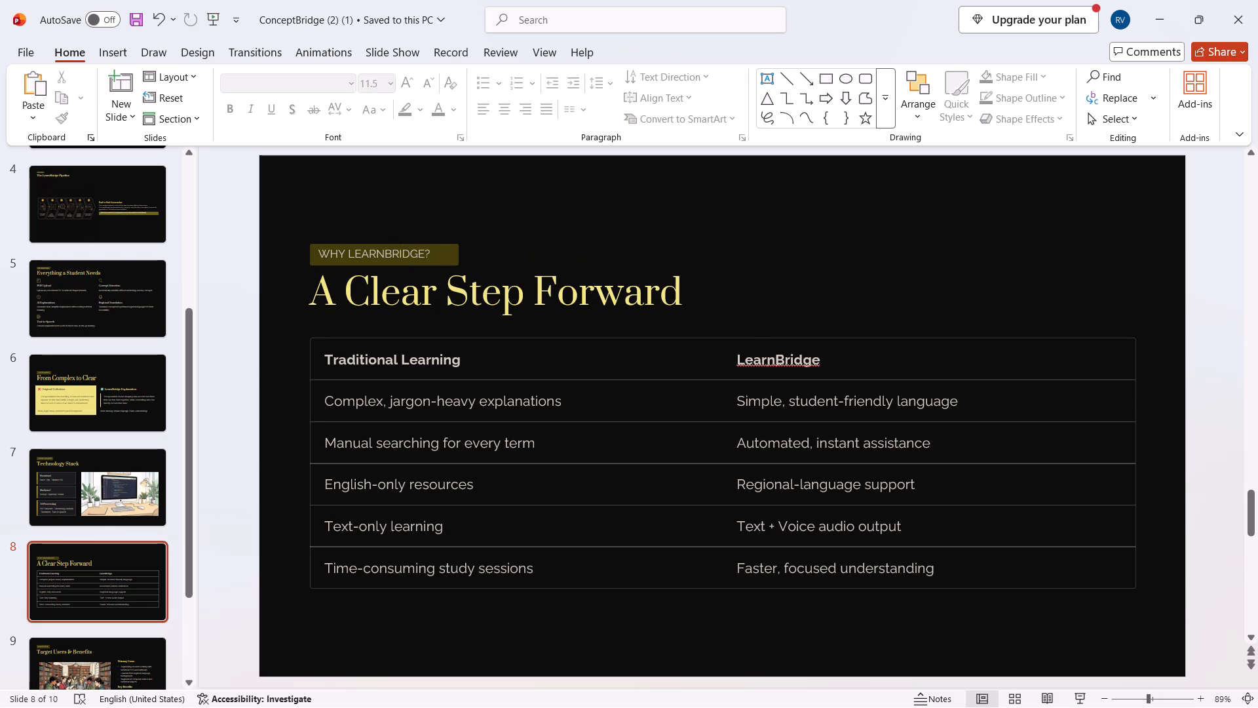
Check slides 9 and 10 for wording that still needs adapting to LearnBridge.
{"action": "scroll", "coordinate": [763, 613], "scroll_direction": "down", "scroll_amount": 1}
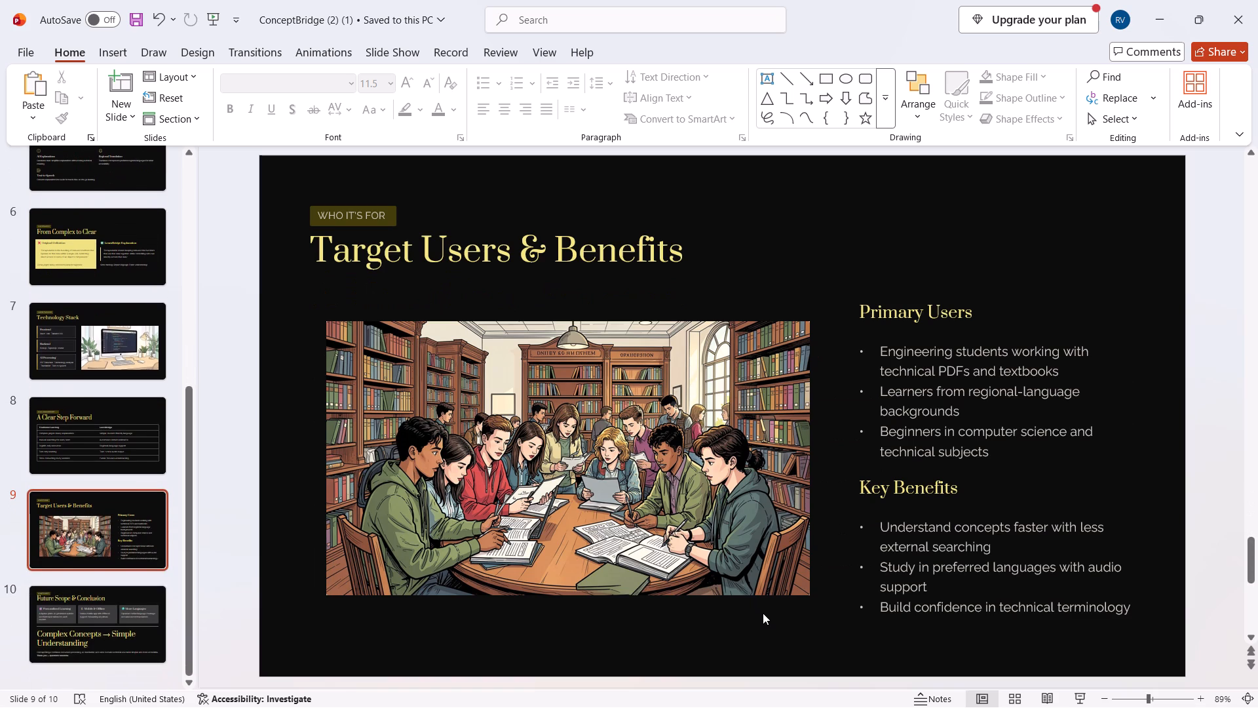
{"action": "scroll", "coordinate": [763, 613], "scroll_direction": "down", "scroll_amount": 1}
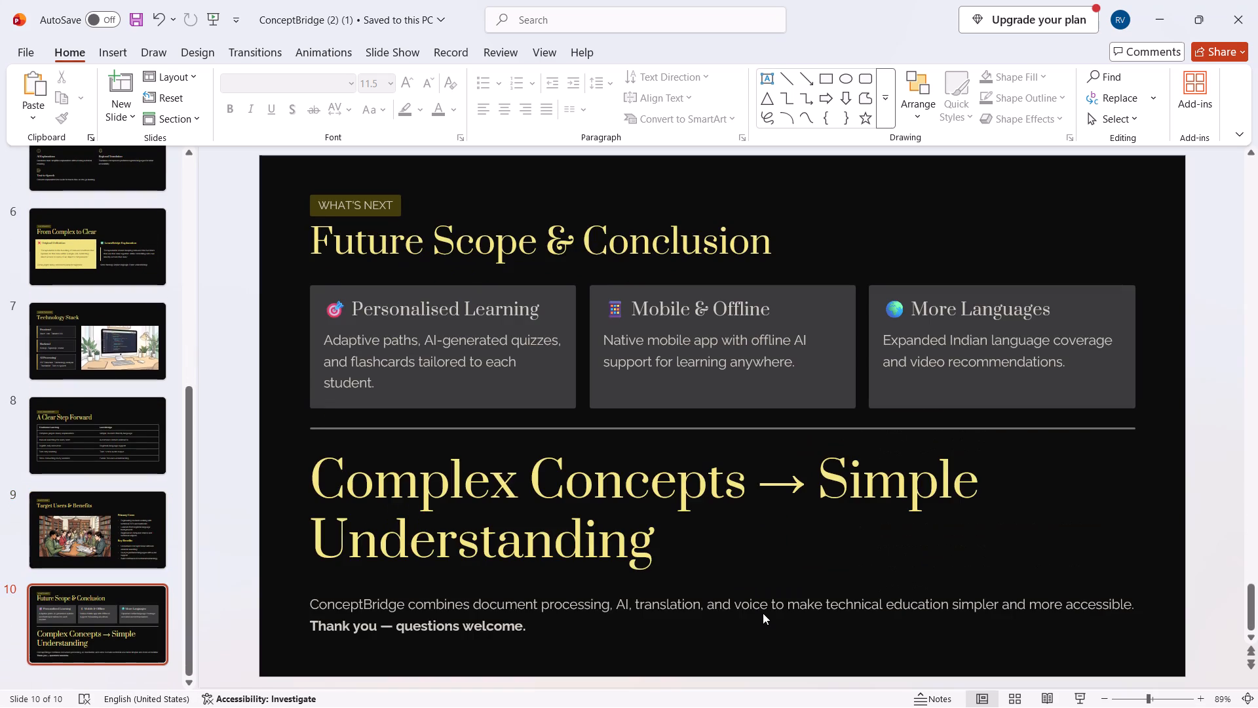
{"action": "scroll", "coordinate": [763, 613], "scroll_direction": "down", "scroll_amount": 1}
{"action": "scroll", "coordinate": [749, 521], "scroll_direction": "down", "scroll_amount": 4}
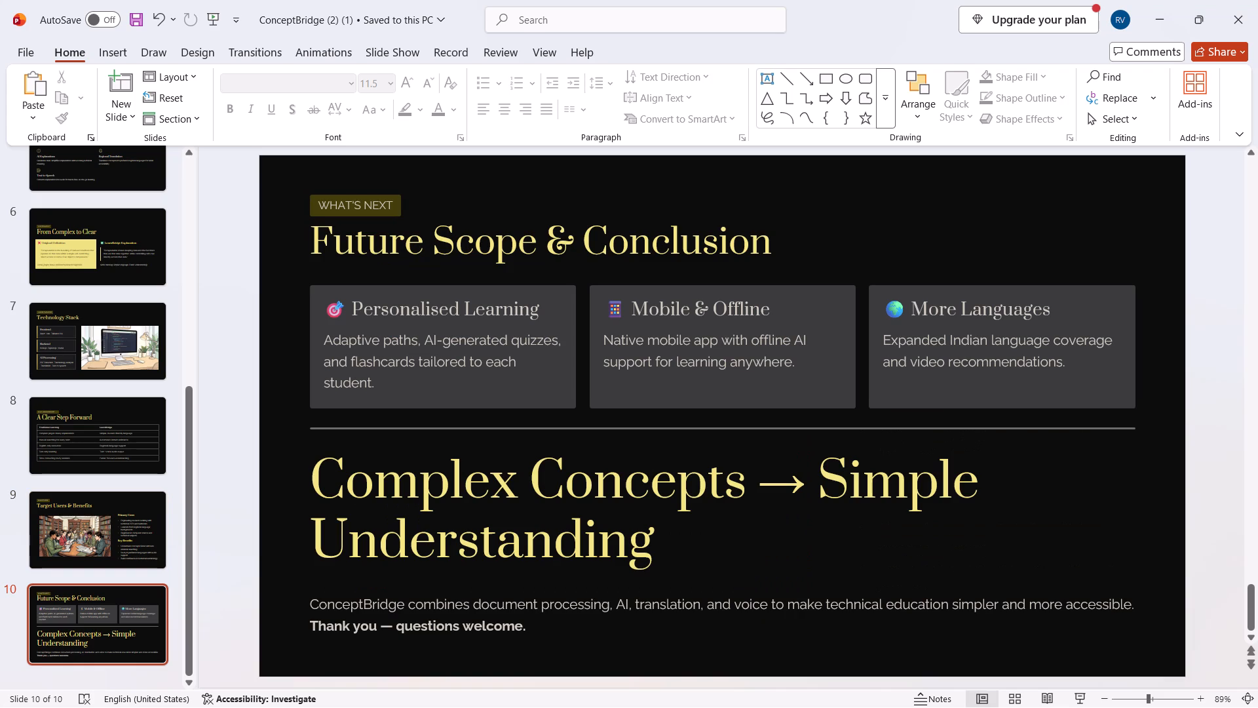
Replace "ConceptBridge" with "LearnBridge" in the closing sentence at the bottom of slide 10.
{"action": "left_click", "coordinate": [364, 605]}
{"action": "key", "text": "BackSpace"}
{"action": "key", "text": "BackSpace"}
{"action": "key", "text": "BackSpace"}
{"action": "key", "text": "BackSpace"}
{"action": "key", "text": "BackSpace"}
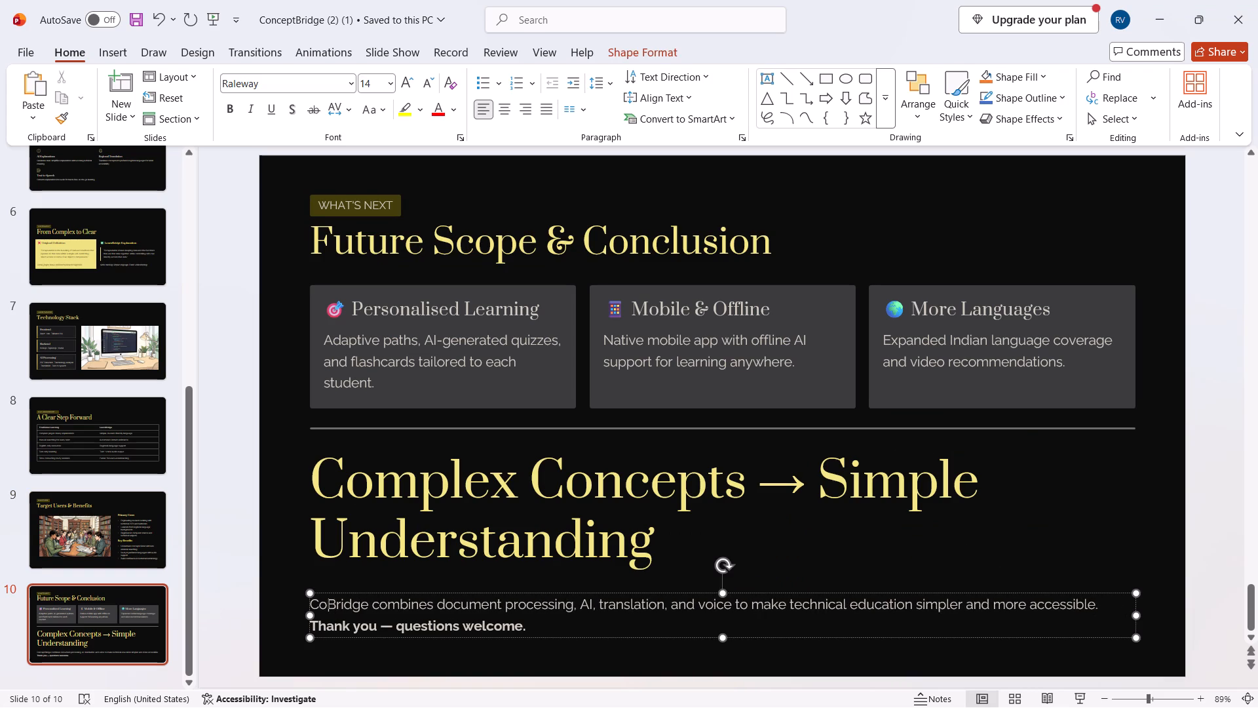
{"action": "key", "text": "BackSpace"}
{"action": "key", "text": "BackSpace"}
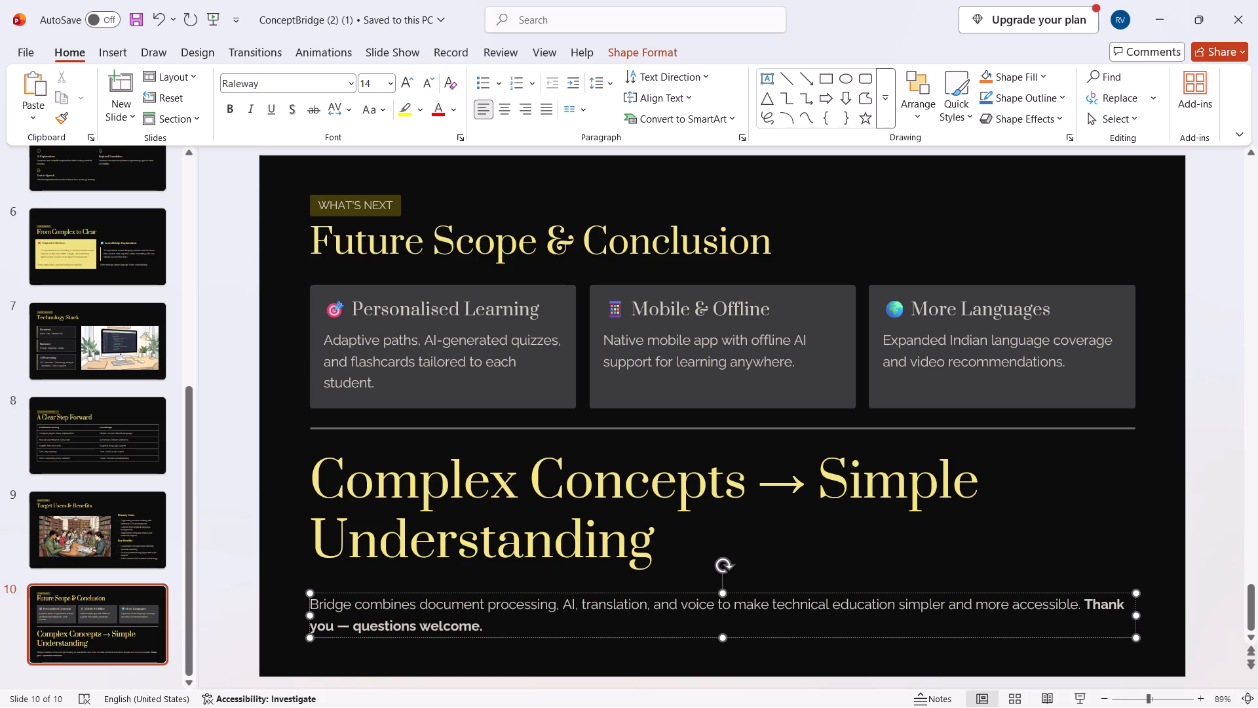
{"action": "type", "text": "Learn"}
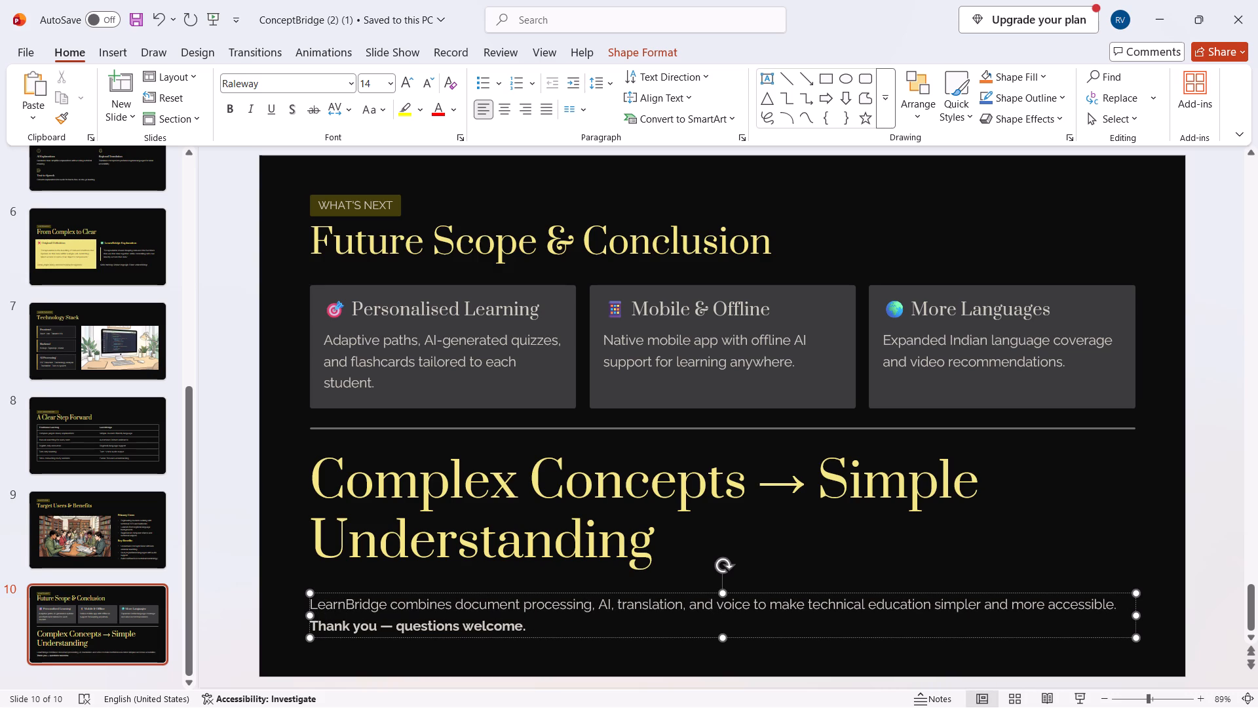
{"action": "left_click", "coordinate": [580, 654]}
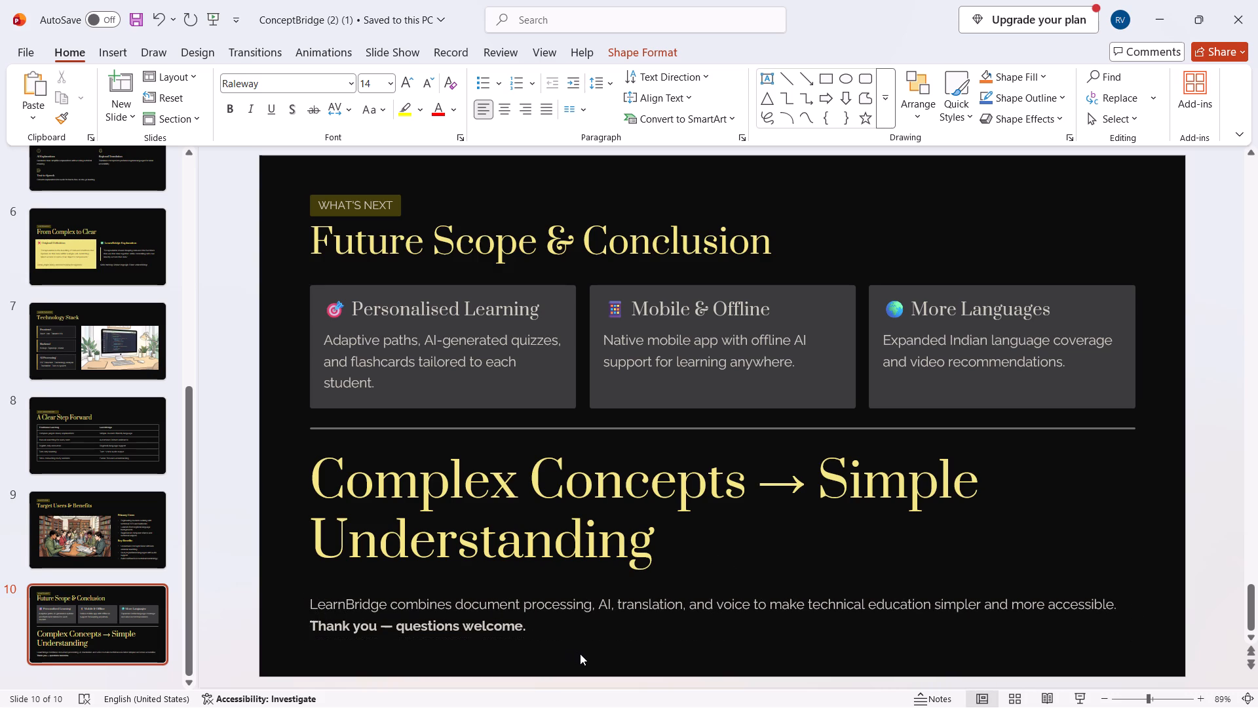
Look back through the slides from 10 to 4 for text or layout that still needs improving.
{"action": "scroll", "coordinate": [770, 525], "scroll_direction": "down", "scroll_amount": 1}
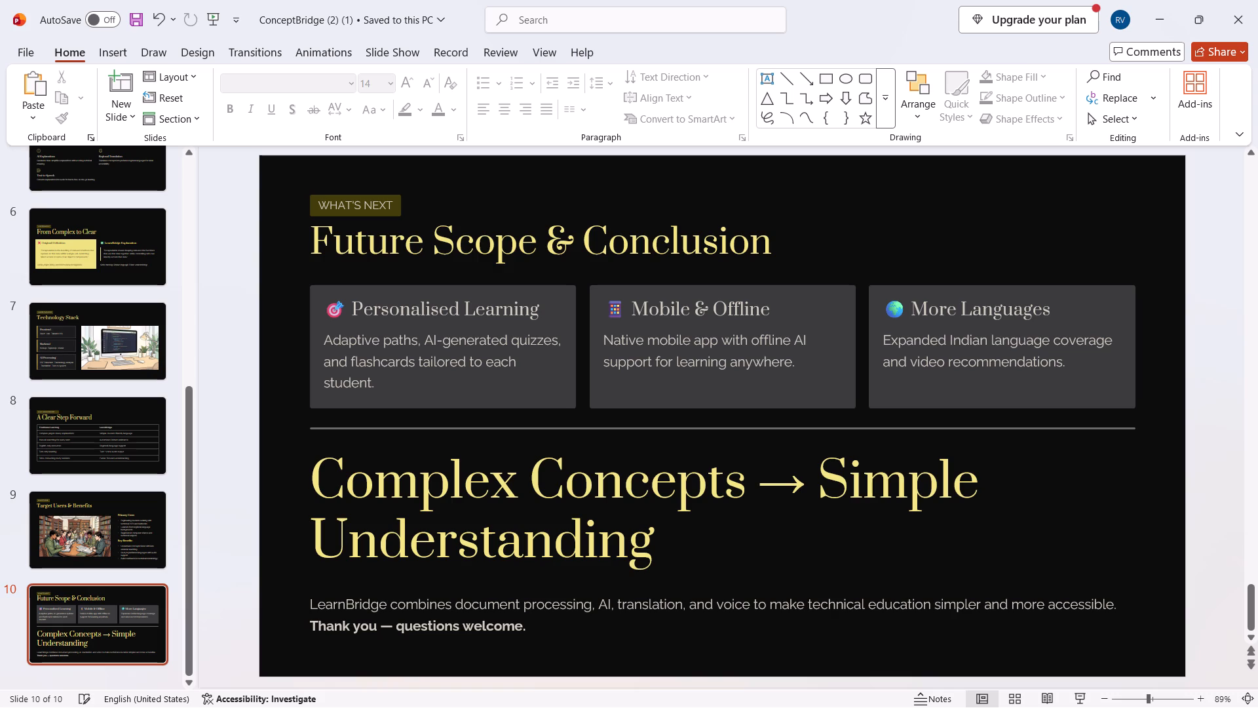
{"action": "scroll", "coordinate": [770, 525], "scroll_direction": "up", "scroll_amount": 1}
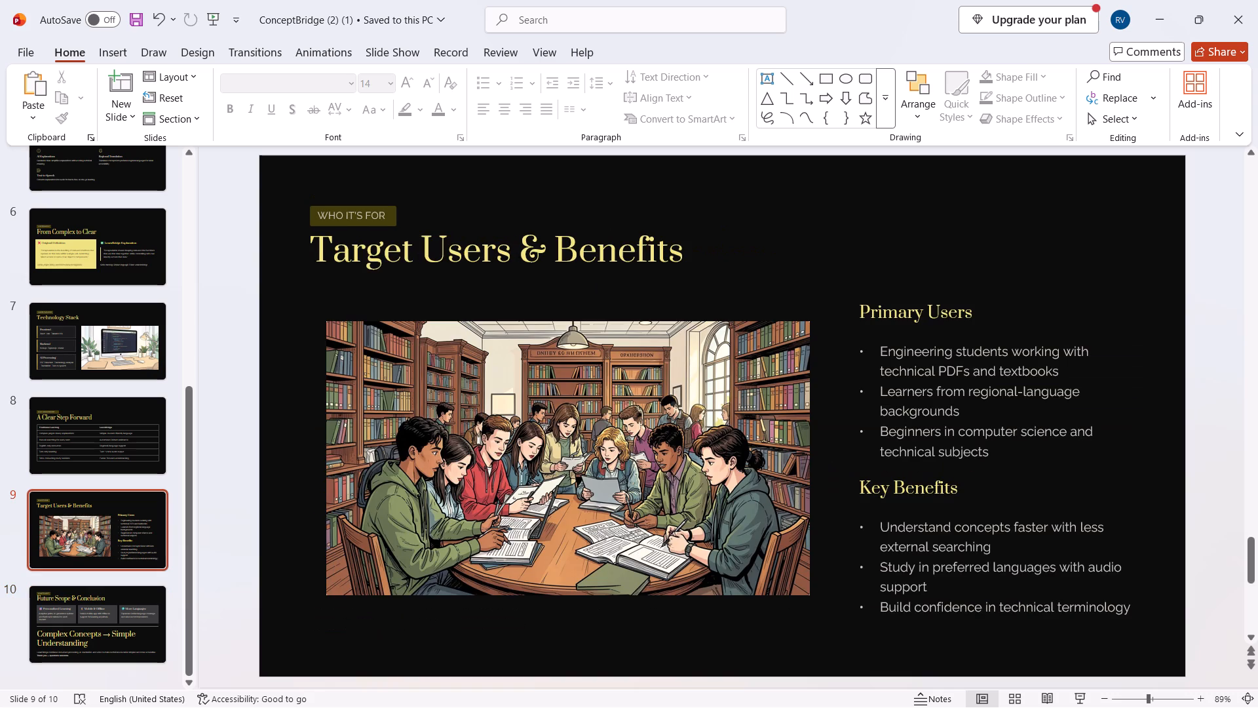
{"action": "scroll", "coordinate": [770, 525], "scroll_direction": "up", "scroll_amount": 3}
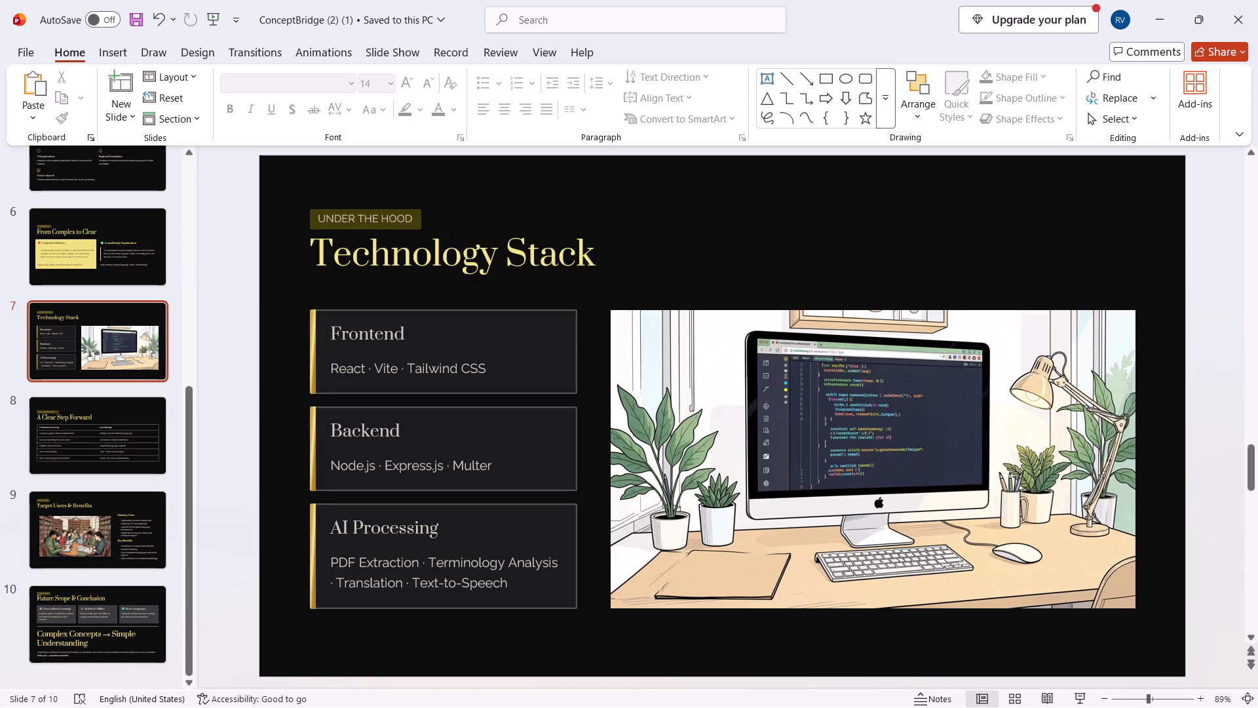
{"action": "scroll", "coordinate": [770, 525], "scroll_direction": "up", "scroll_amount": 1}
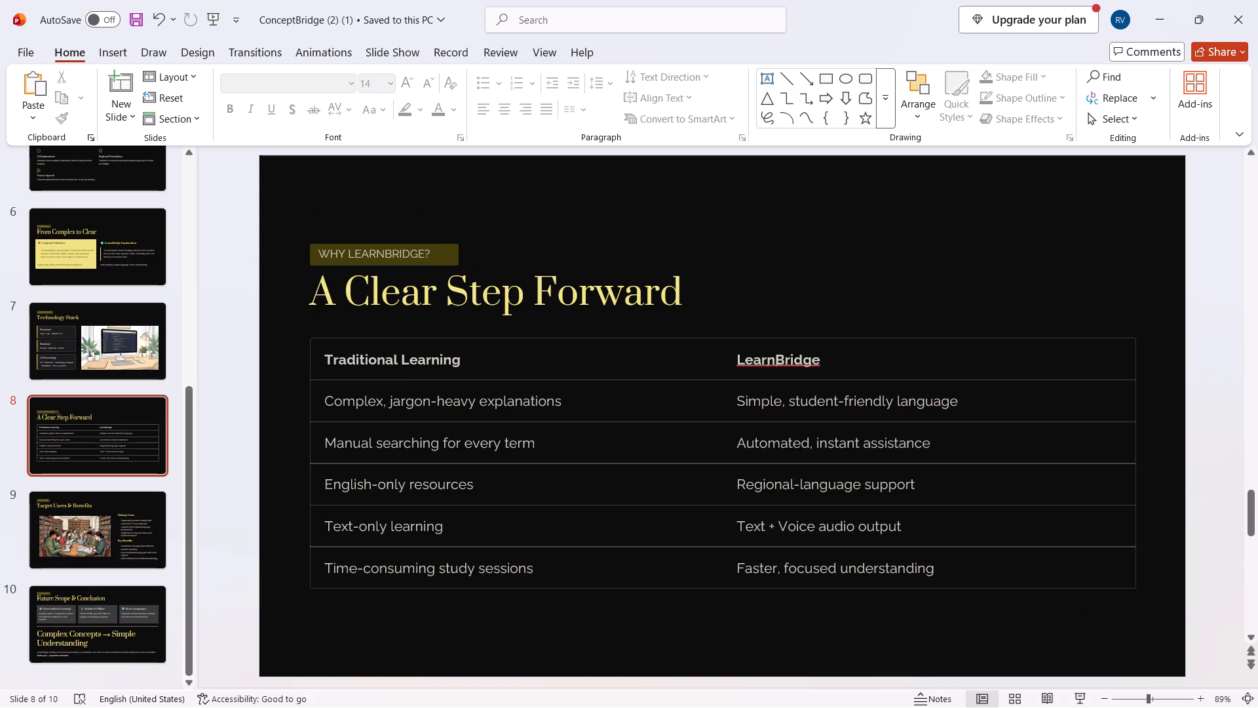
{"action": "scroll", "coordinate": [770, 525], "scroll_direction": "up", "scroll_amount": 1}
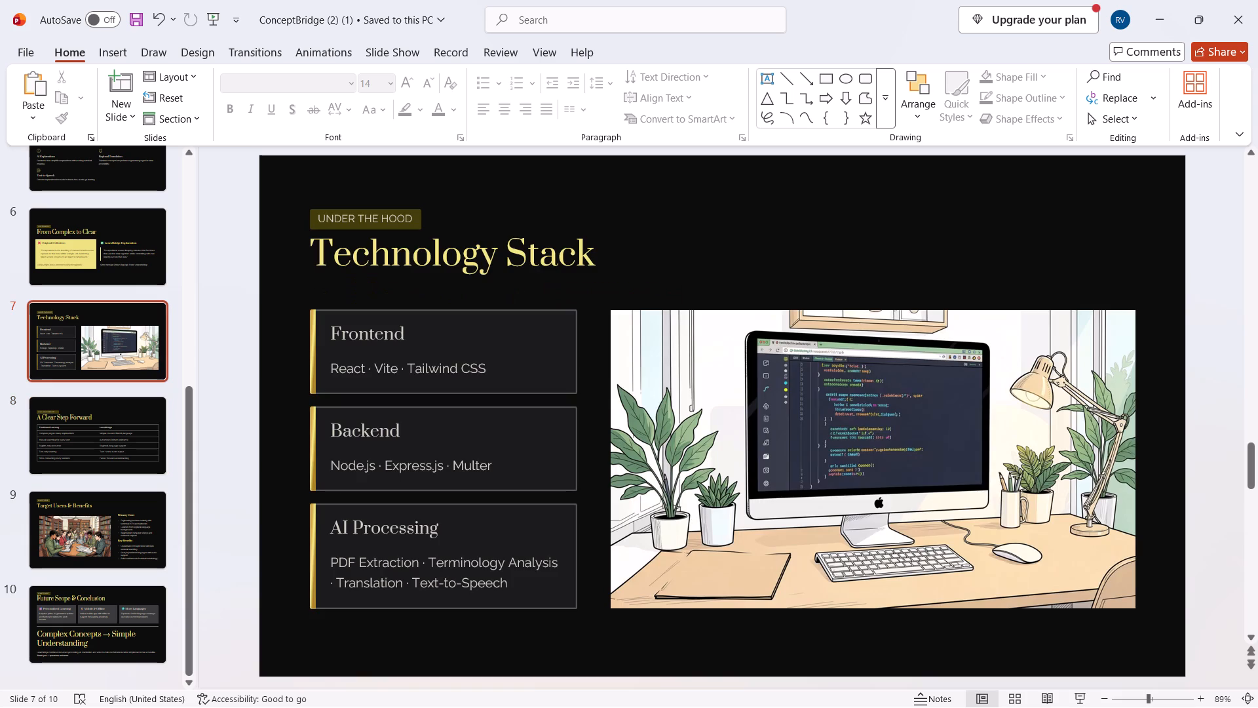
{"action": "scroll", "coordinate": [770, 525], "scroll_direction": "up", "scroll_amount": 3}
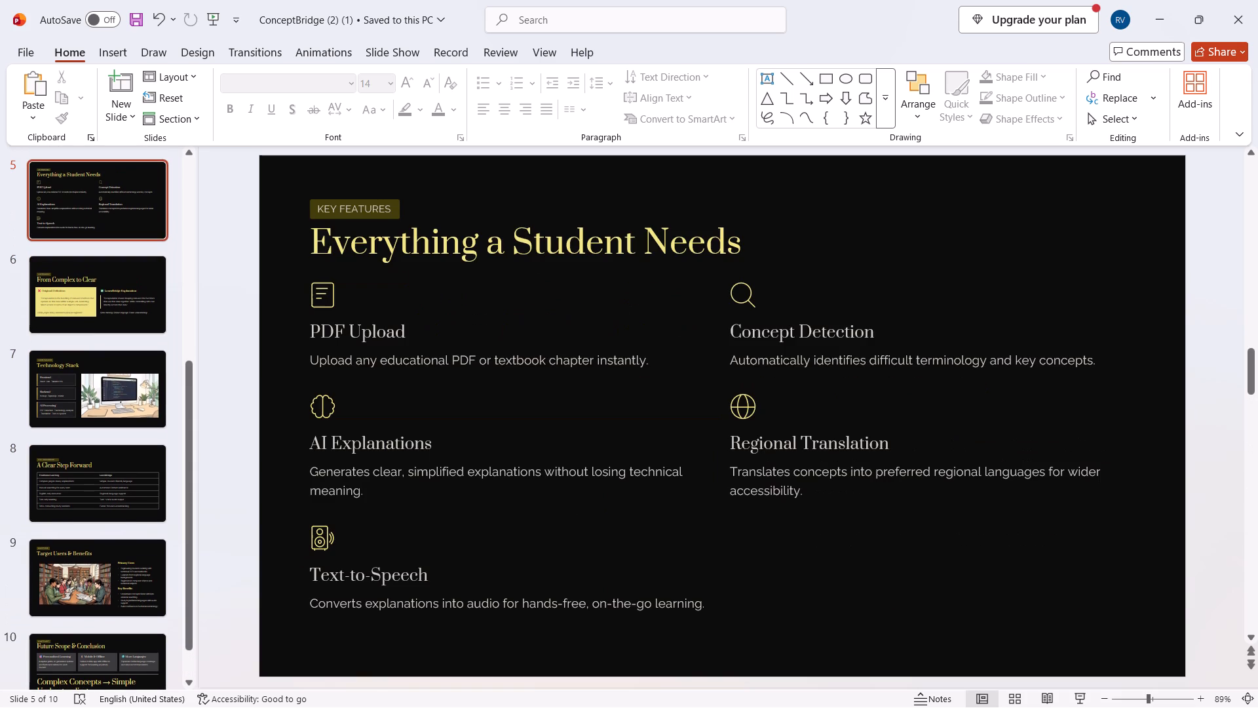
{"action": "scroll", "coordinate": [770, 525], "scroll_direction": "up", "scroll_amount": 2}
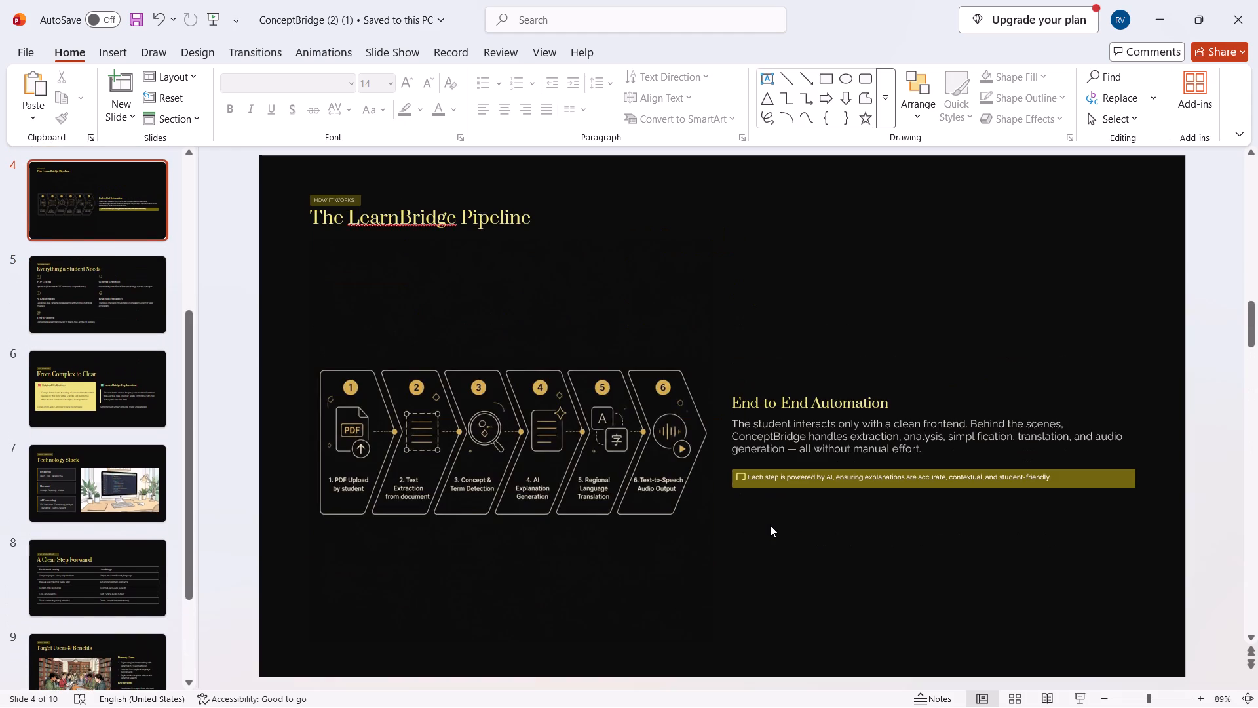
Set the font size of slide 4's title "The LearnBridge Pipeline" to 24.
{"action": "left_click_drag", "start_coordinate": [770, 525], "coordinate": [642, 342]}
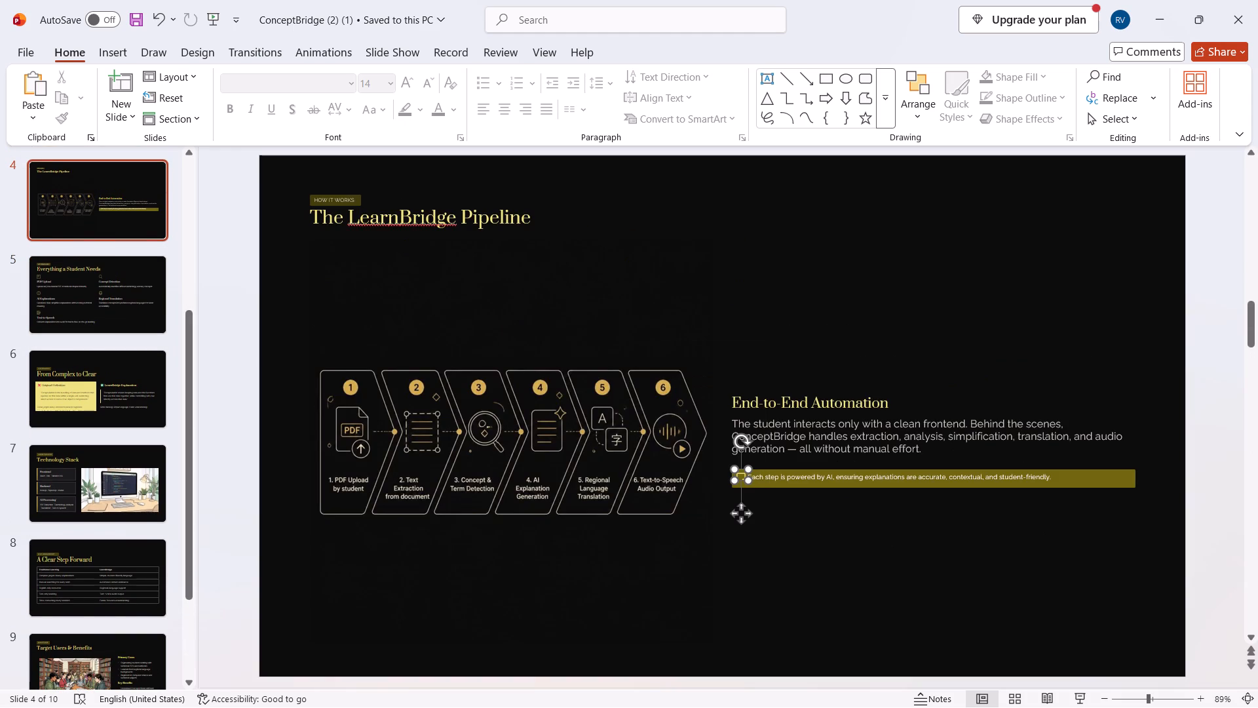
{"action": "left_click", "coordinate": [554, 303]}
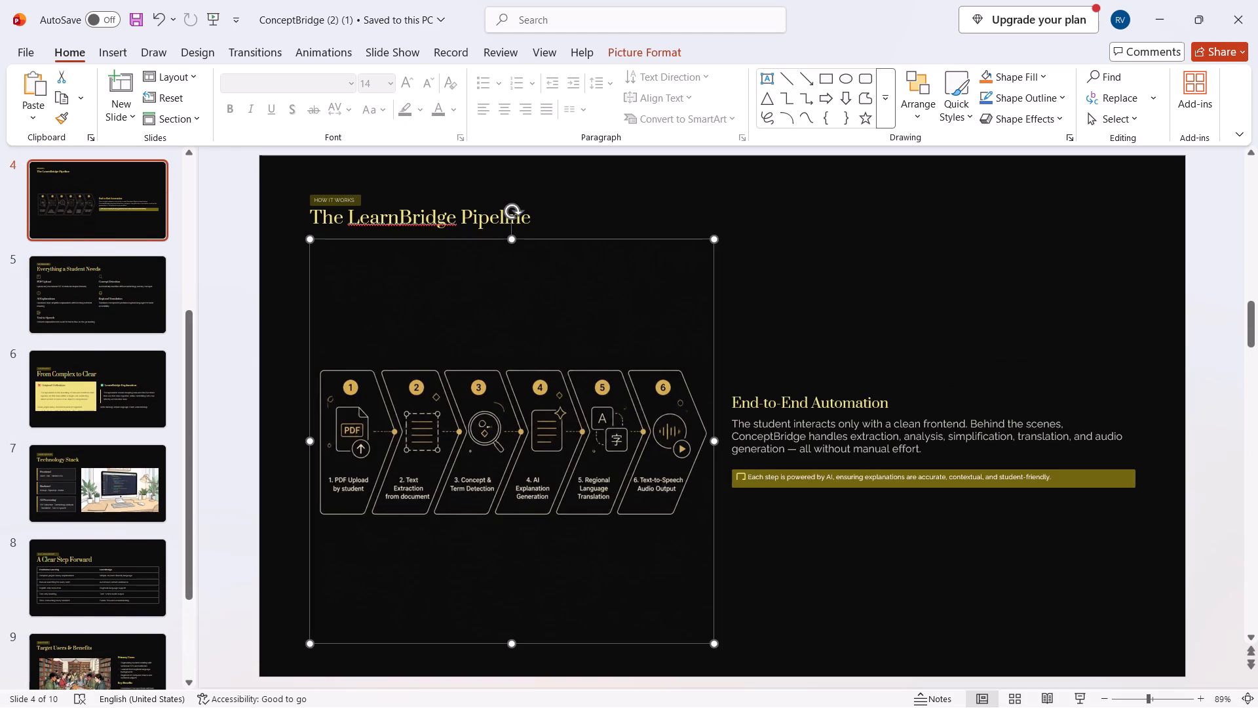
{"action": "left_click", "coordinate": [442, 218]}
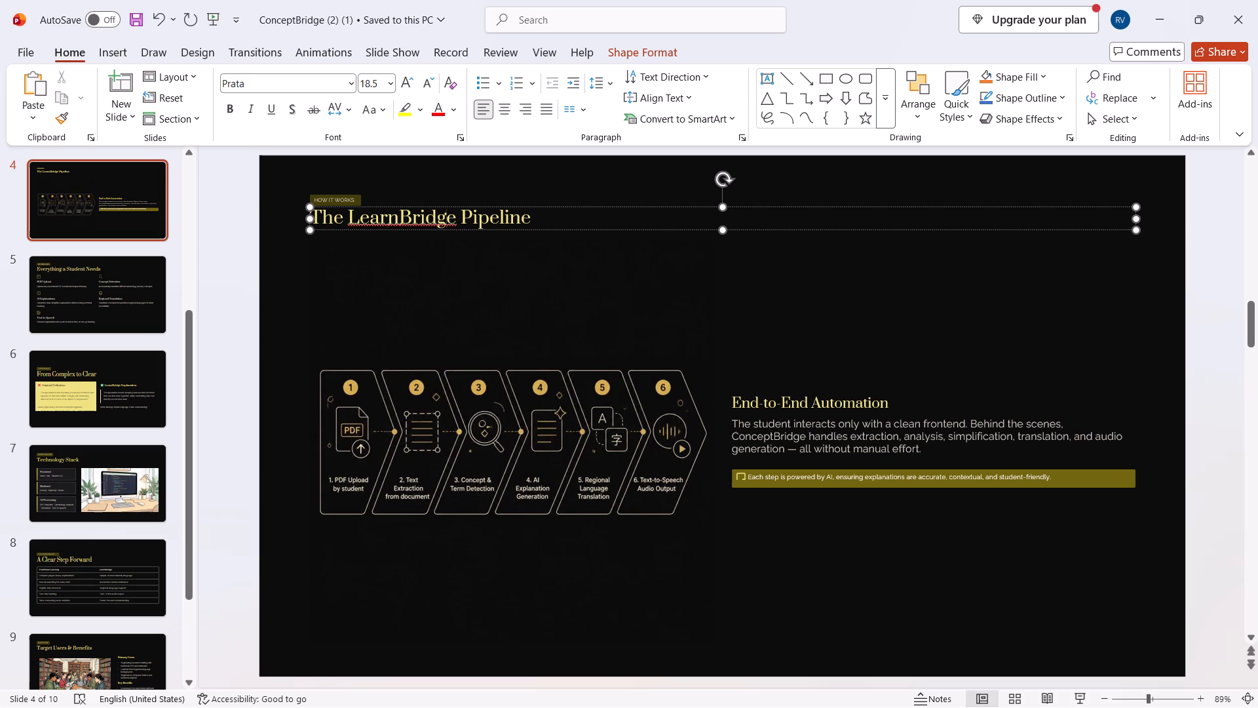
{"action": "left_click_drag", "start_coordinate": [317, 218], "coordinate": [336, 218]}
{"action": "left_click", "coordinate": [539, 221]}
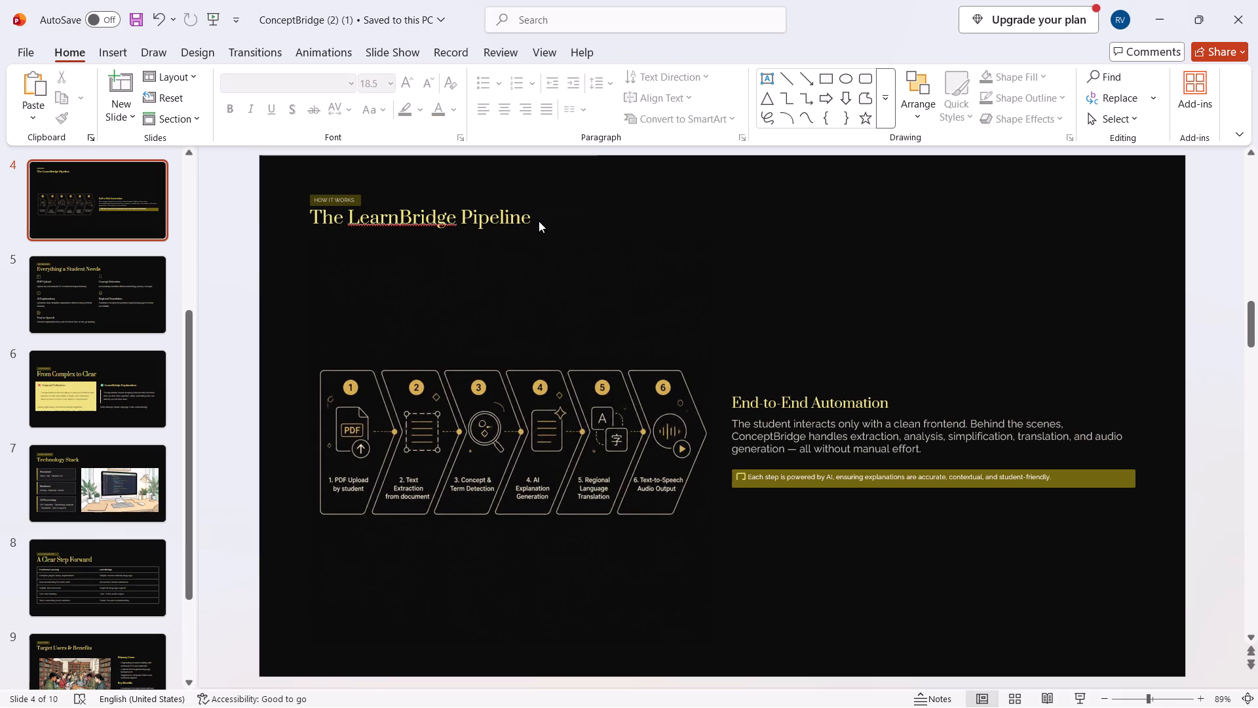
{"action": "left_click_drag", "start_coordinate": [531, 214], "coordinate": [378, 202]}
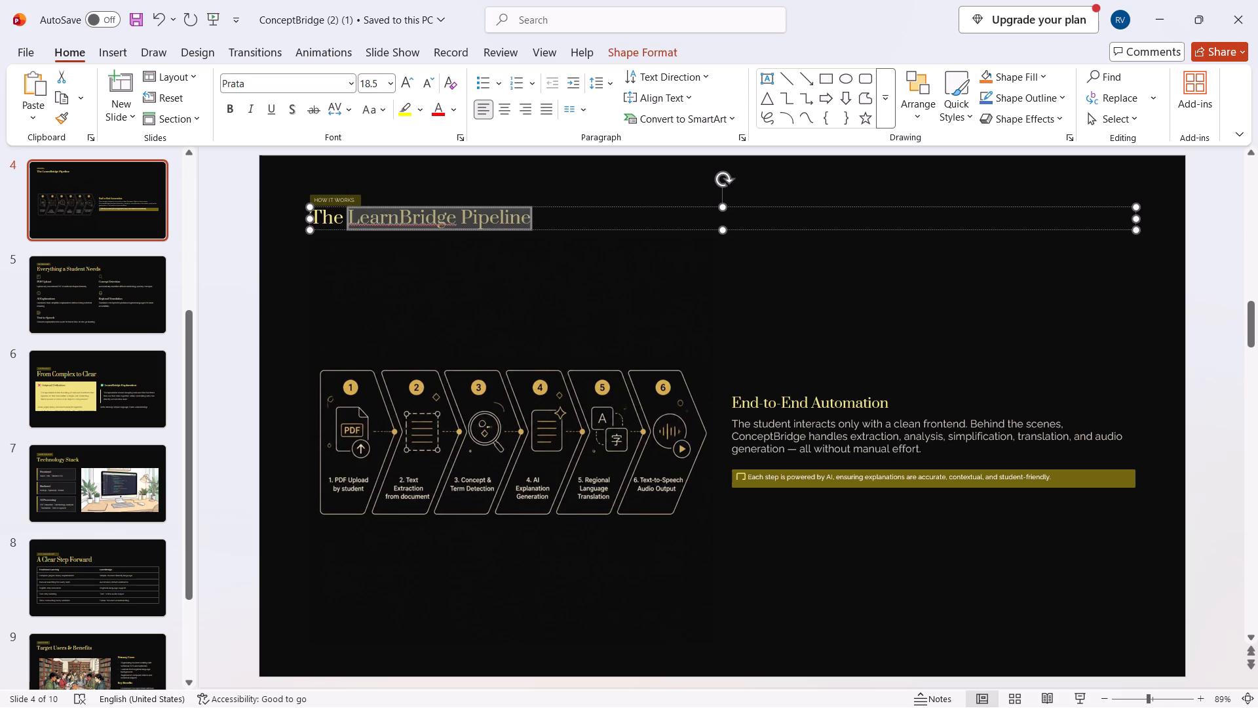
{"action": "left_click_drag", "start_coordinate": [378, 202], "coordinate": [332, 214]}
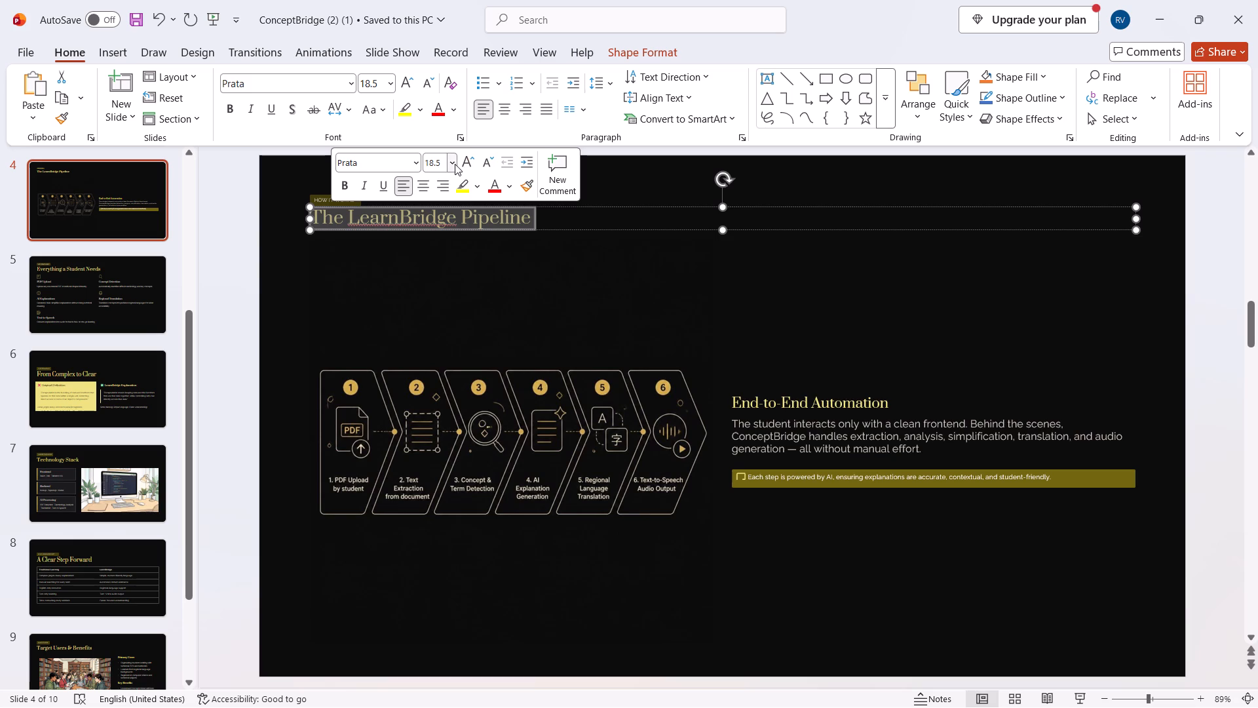
{"action": "left_click", "coordinate": [455, 164]}
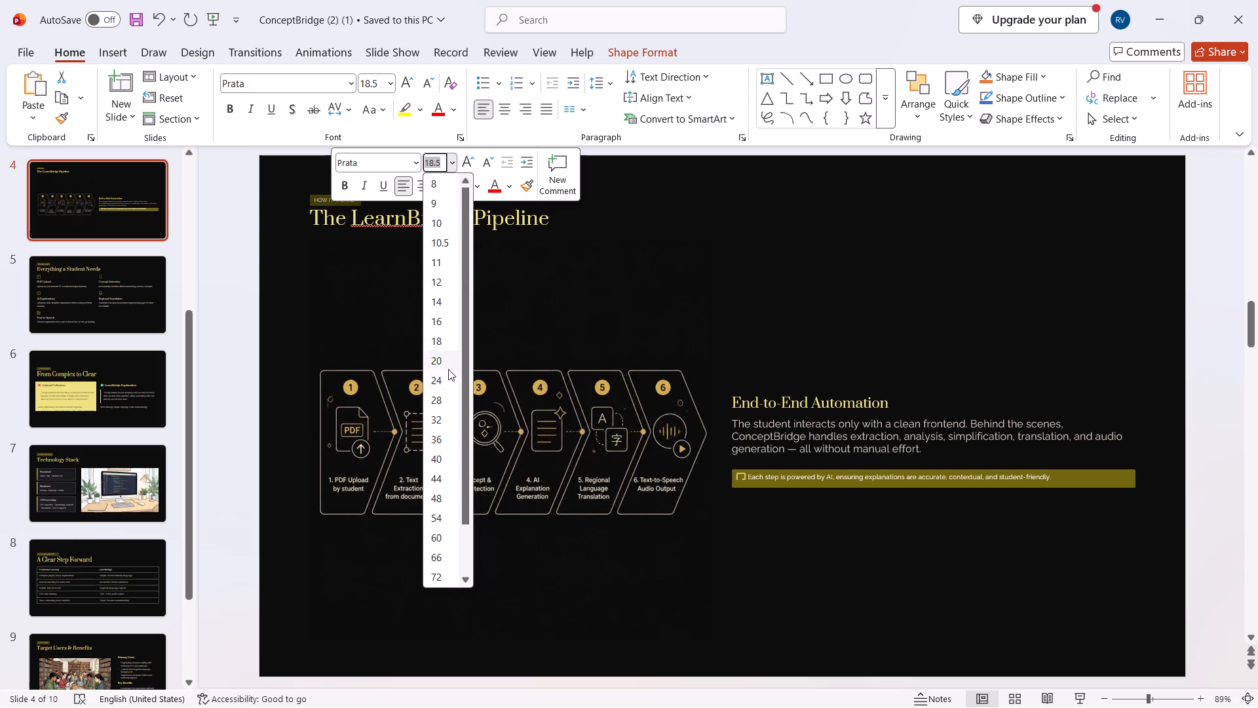
{"action": "left_click", "coordinate": [448, 382]}
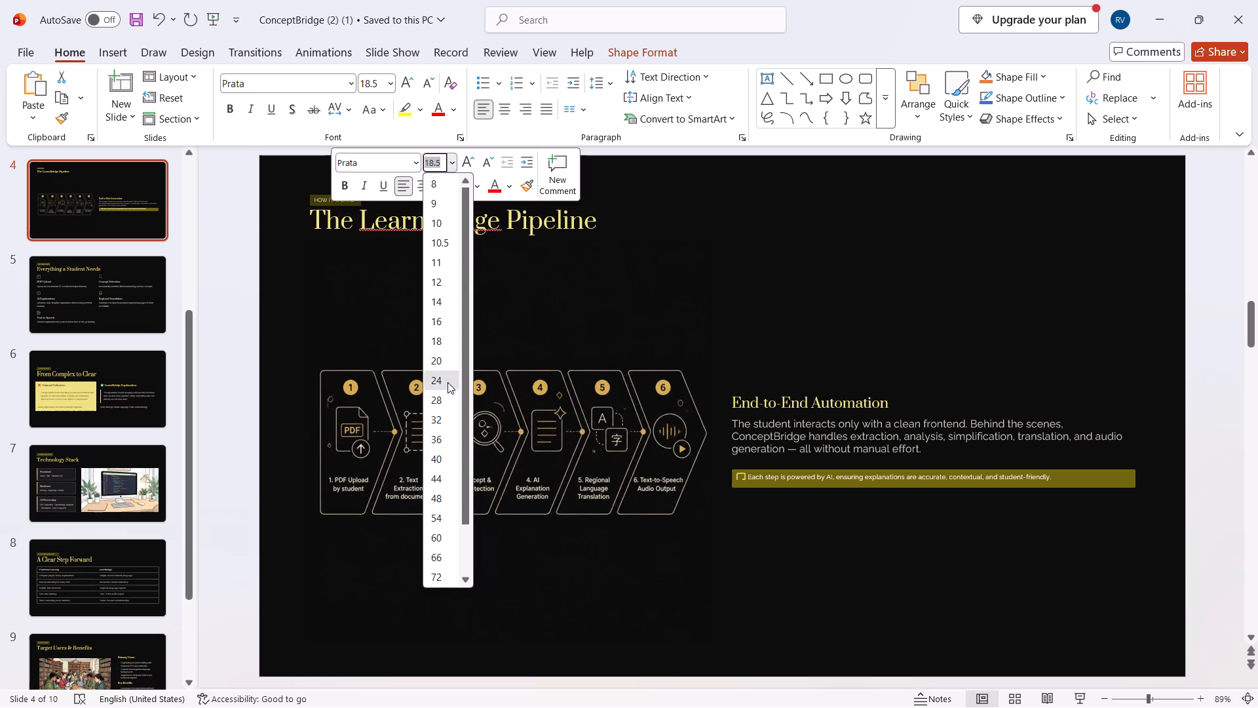
{"action": "left_click", "coordinate": [144, 297]}
{"action": "left_click", "coordinate": [142, 208]}
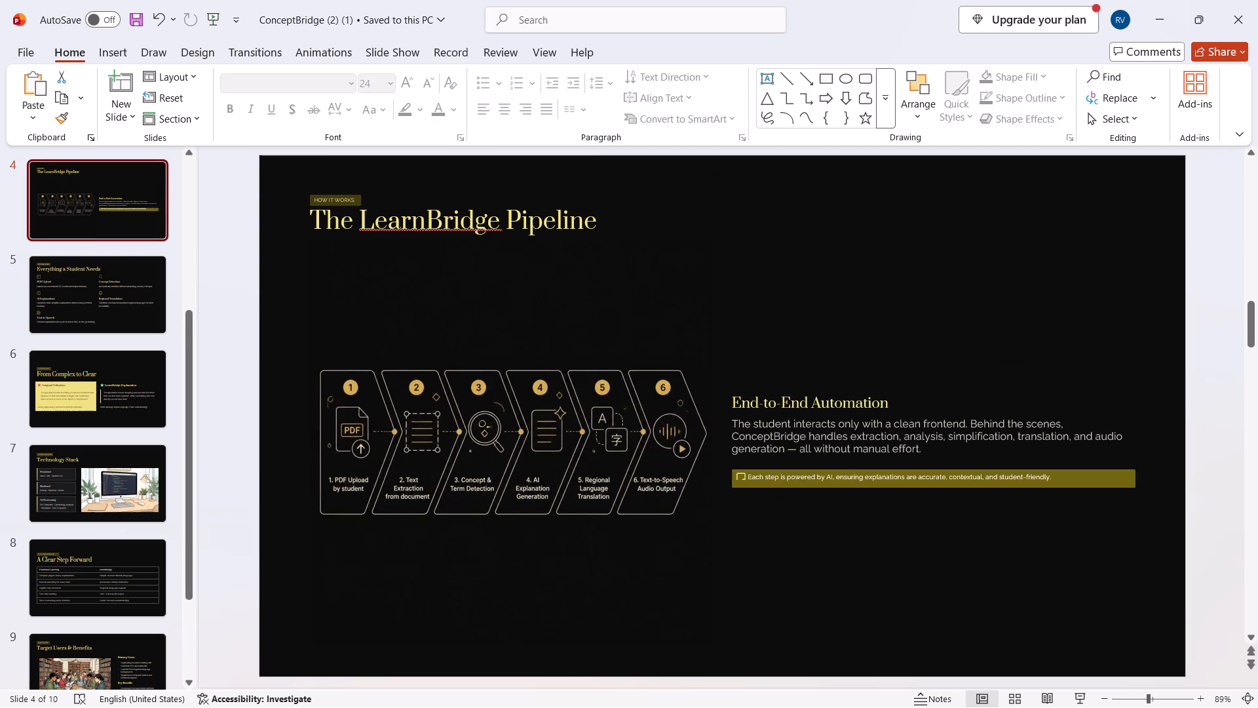
Move slide 4's title slightly down, away from the "HOW IT WORKS" label above it.
{"action": "left_click", "coordinate": [375, 226]}
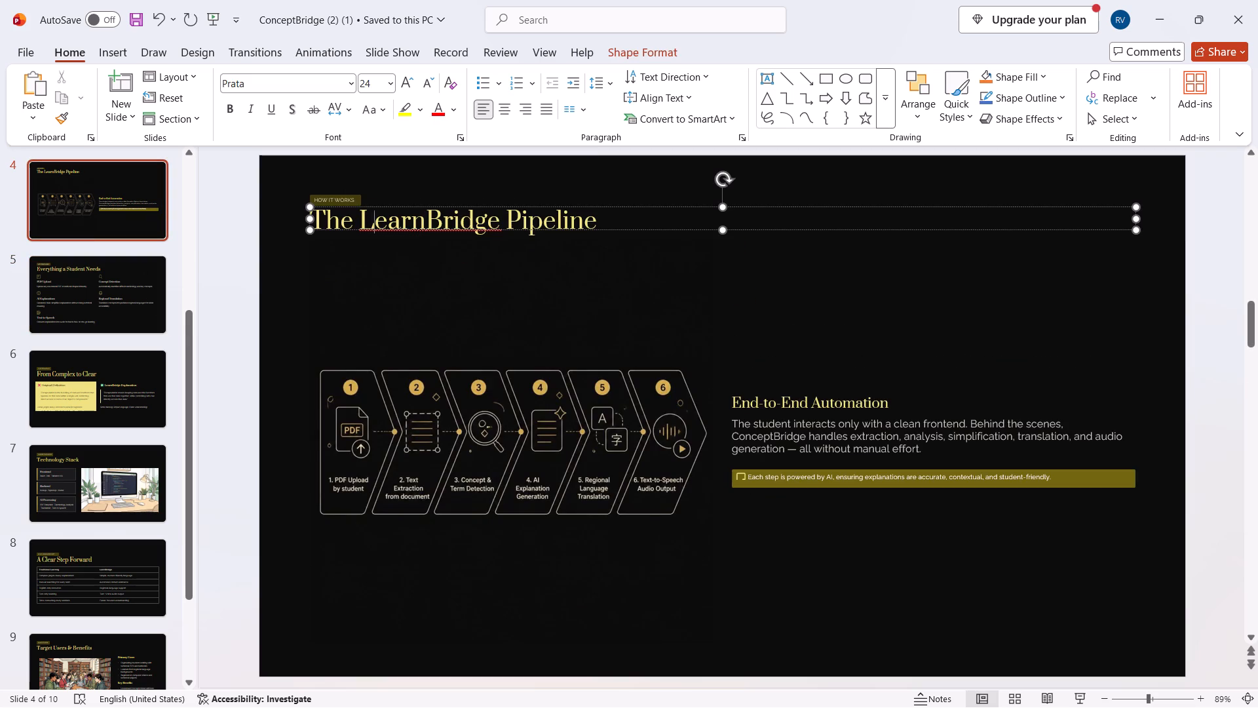
{"action": "left_click", "coordinate": [640, 212]}
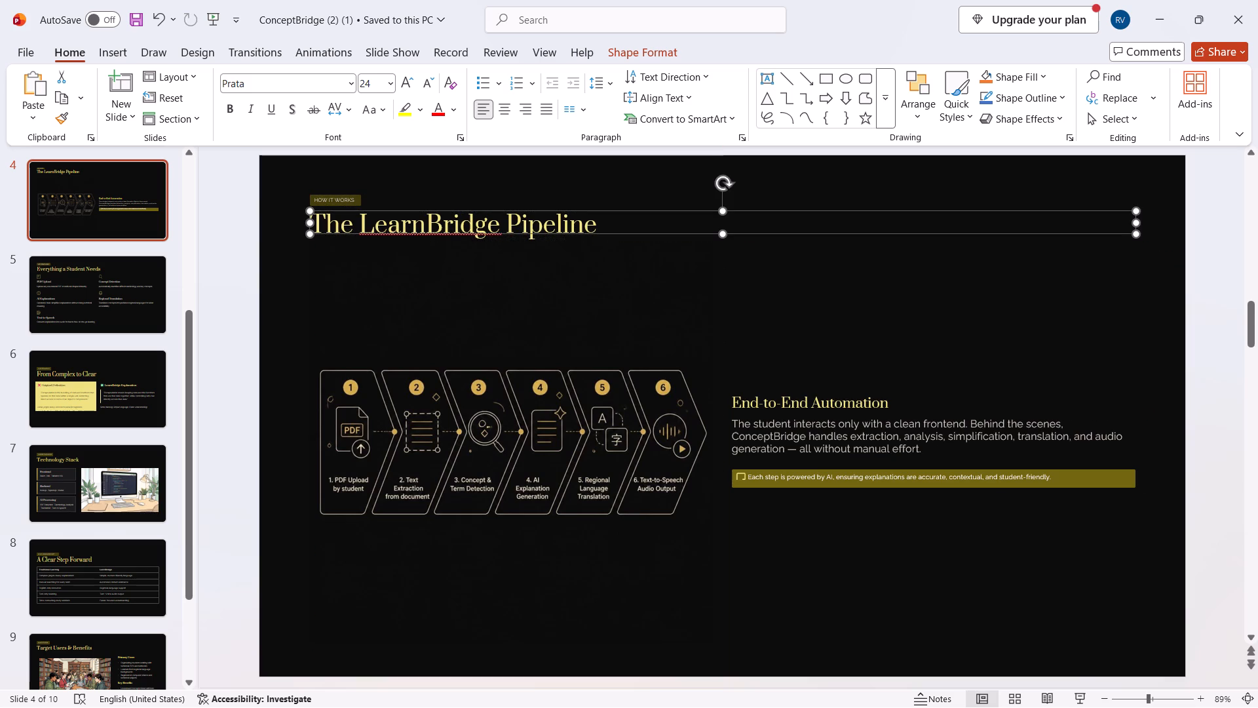
Enlarge the "HOW IT WORKS" text box on slide 4 slightly and position it over its coloured label background.
{"action": "left_click", "coordinate": [334, 203]}
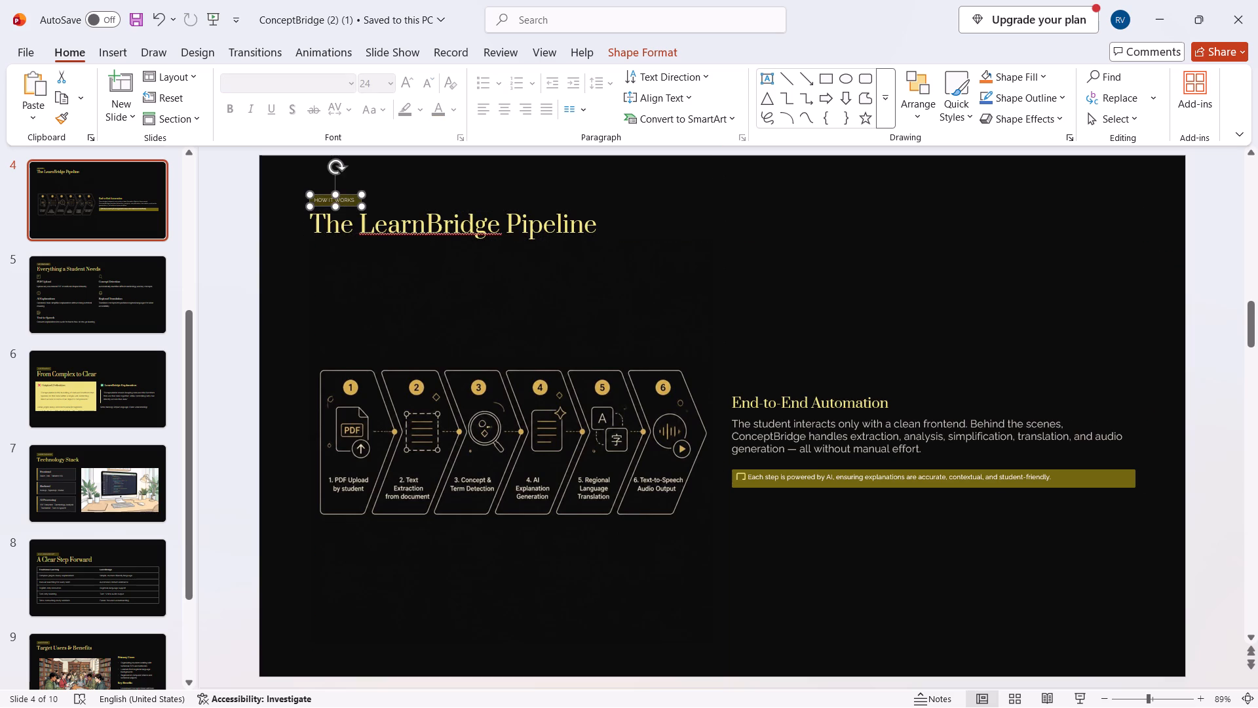
{"action": "left_click", "coordinate": [314, 199]}
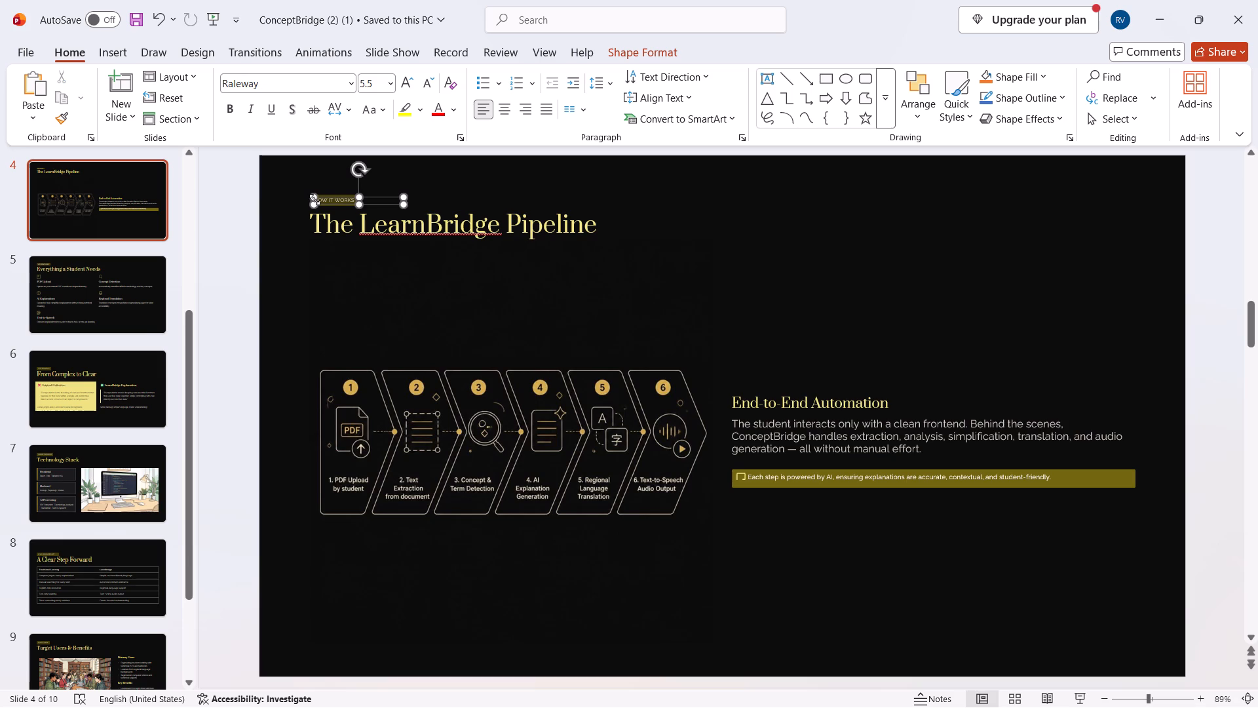
{"action": "left_click_drag", "start_coordinate": [314, 199], "coordinate": [306, 194]}
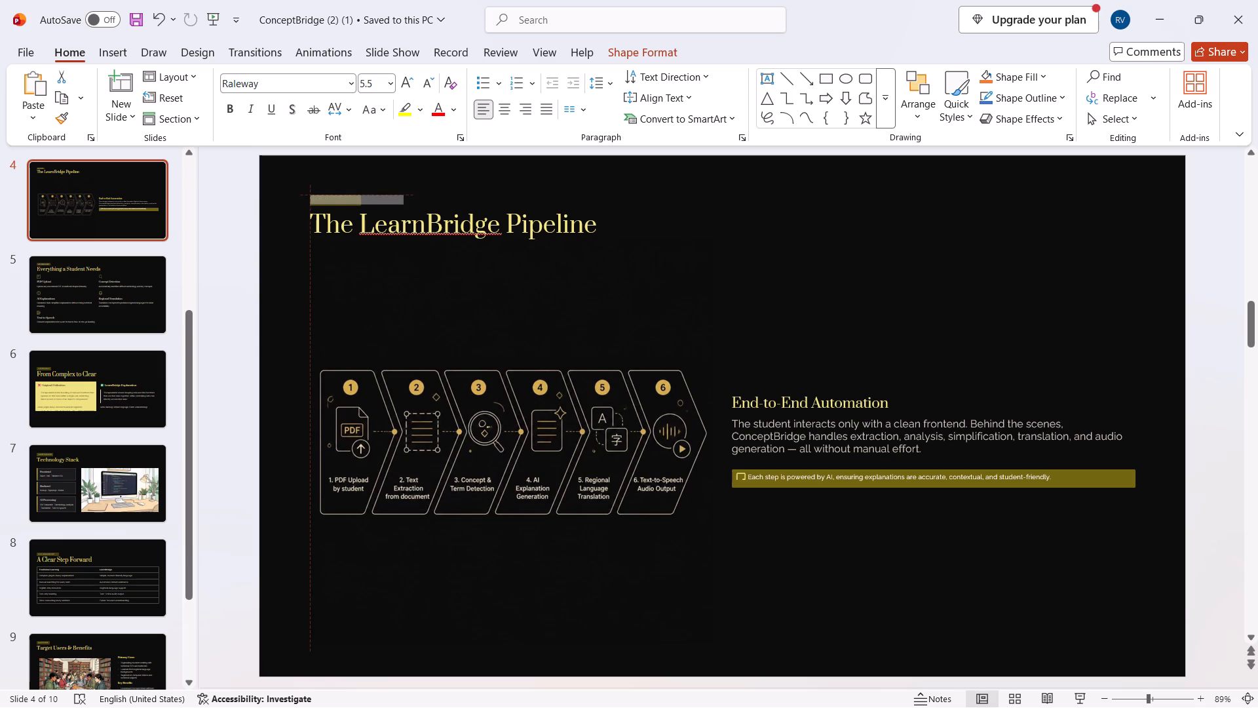
{"action": "left_click_drag", "start_coordinate": [306, 194], "coordinate": [305, 191]}
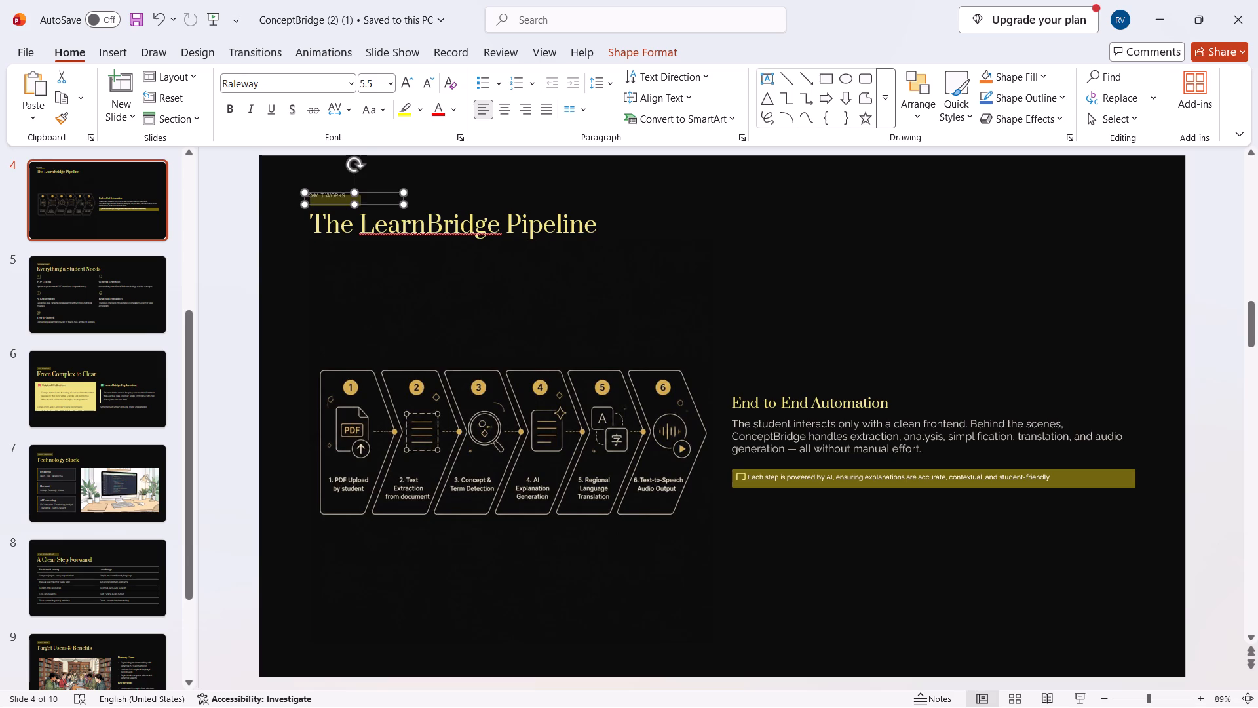
{"action": "left_click", "coordinate": [335, 193]}
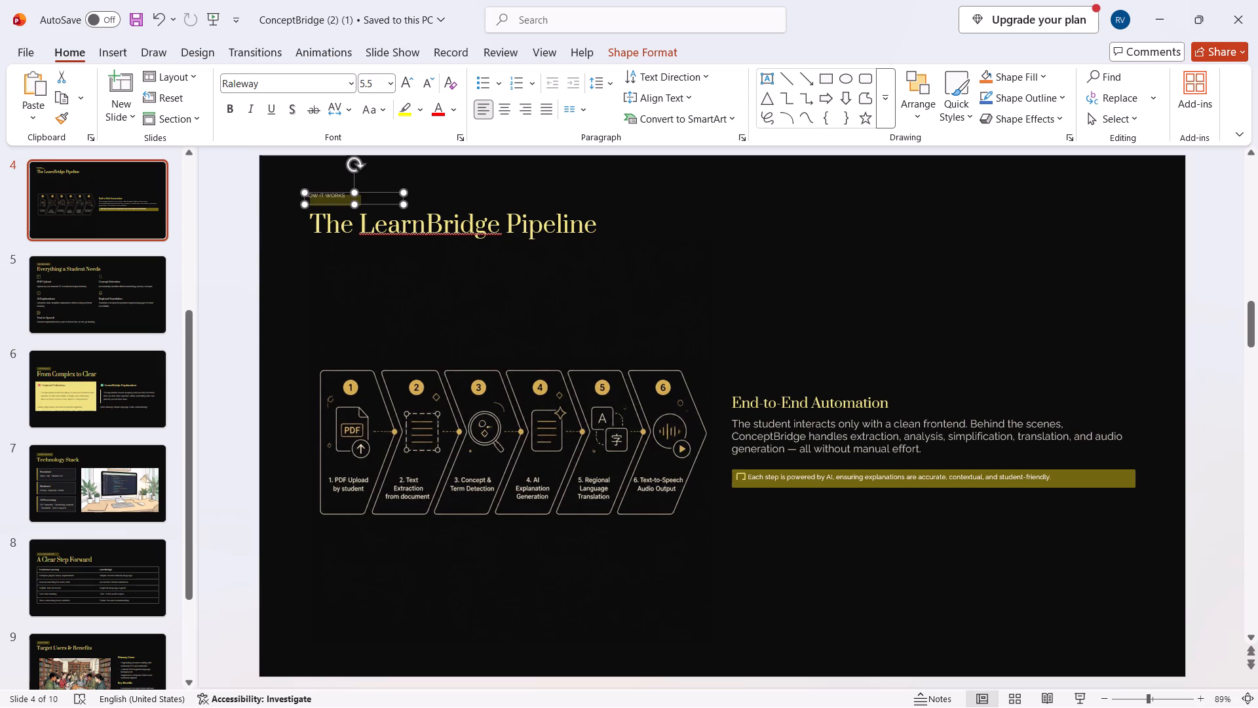
{"action": "left_click_drag", "start_coordinate": [343, 194], "coordinate": [351, 199]}
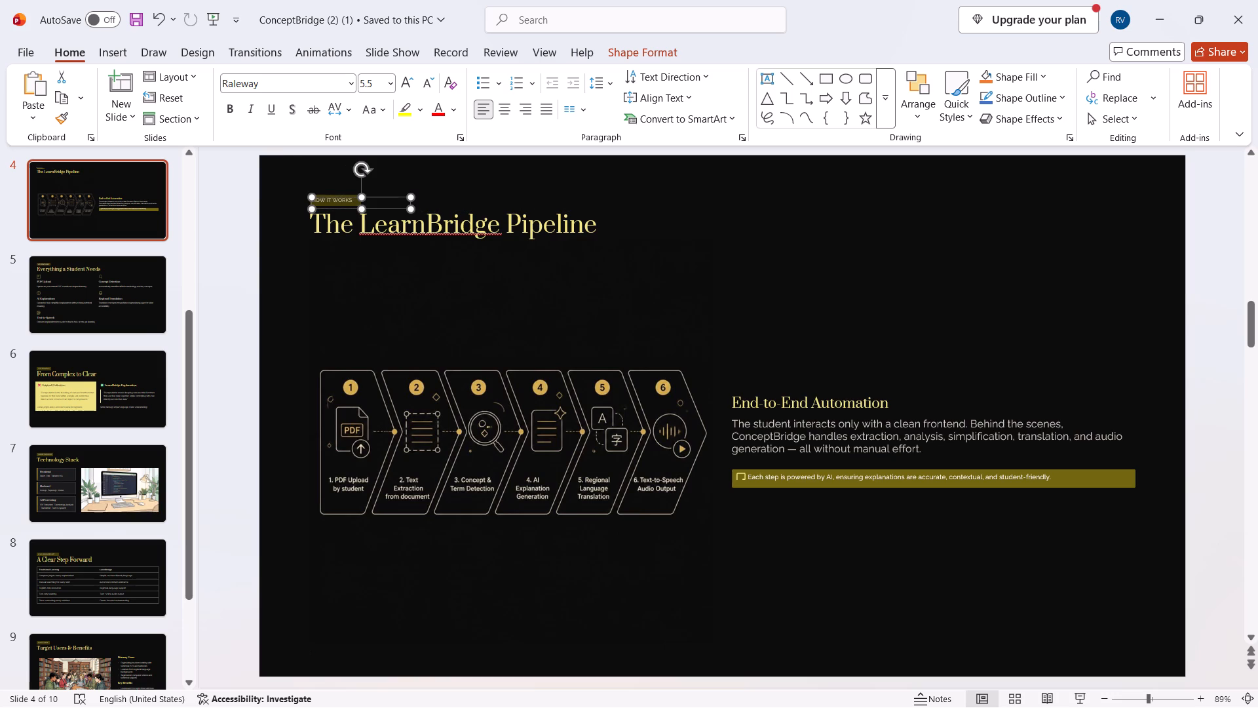
Set the font size of the "HOW IT WORKS" label text on slide 4 to 10.5.
{"action": "left_click", "coordinate": [351, 199]}
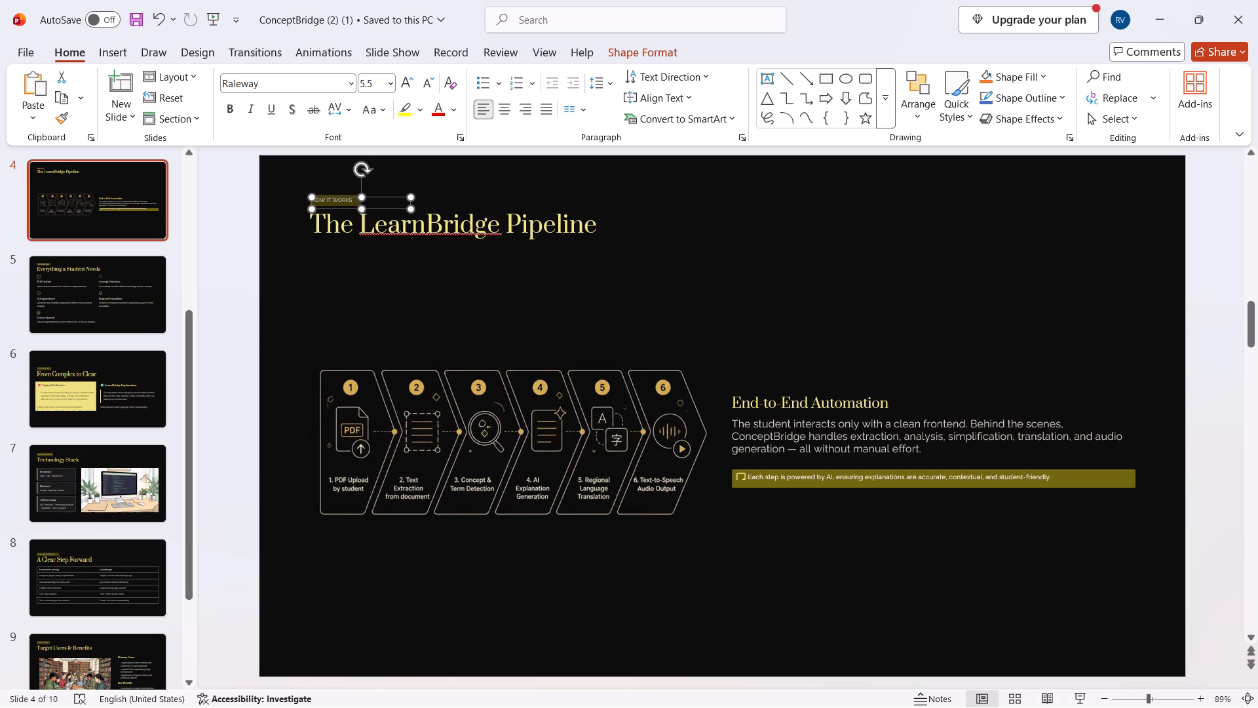
{"action": "left_click", "coordinate": [352, 201]}
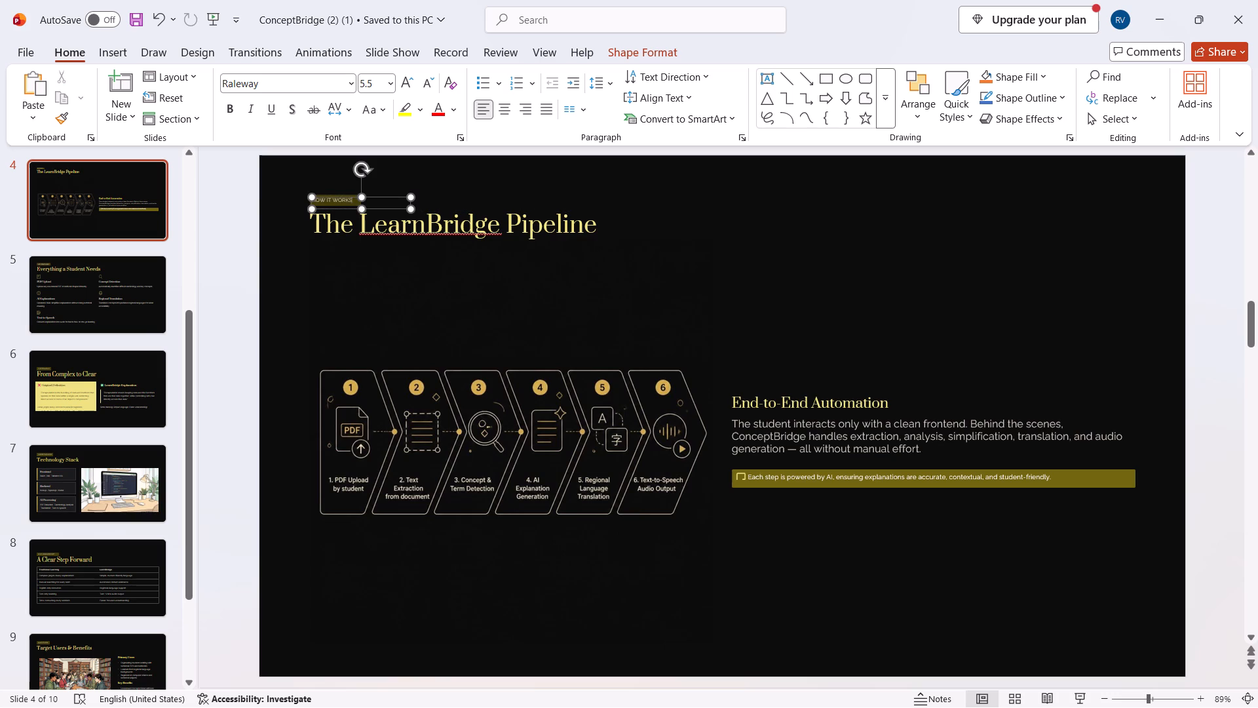
{"action": "left_click_drag", "start_coordinate": [352, 201], "coordinate": [323, 201]}
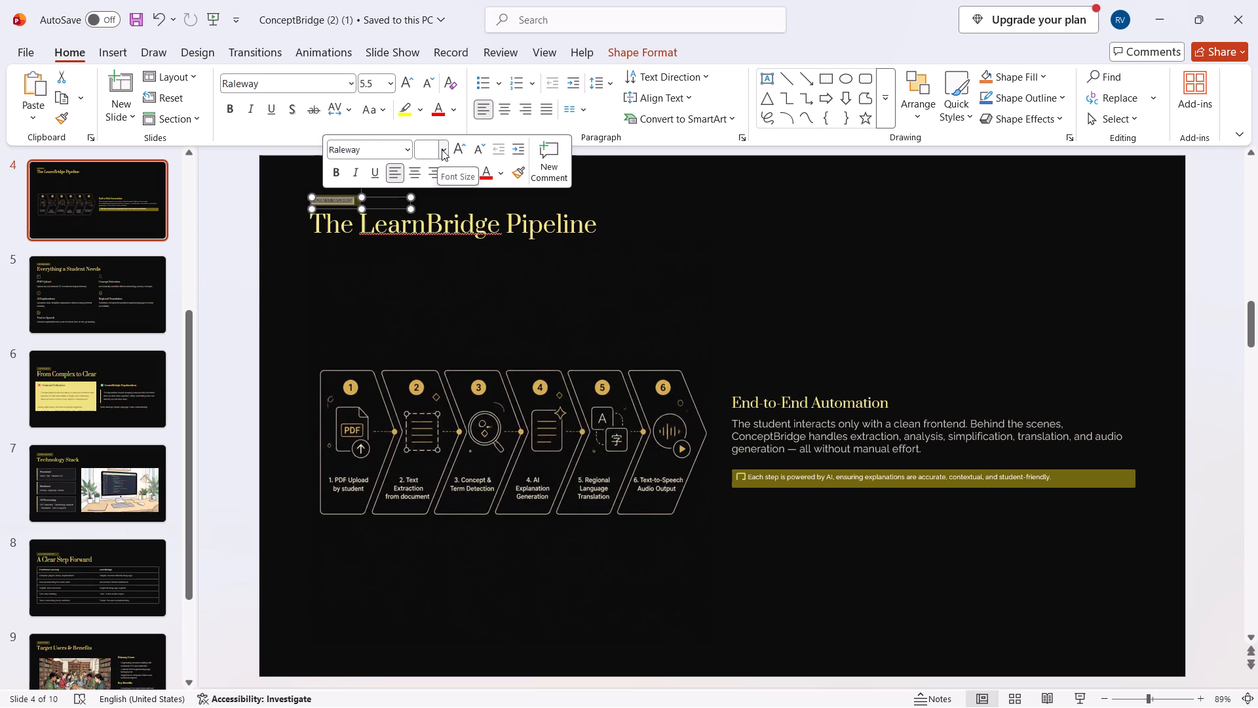
{"action": "left_click", "coordinate": [442, 149]}
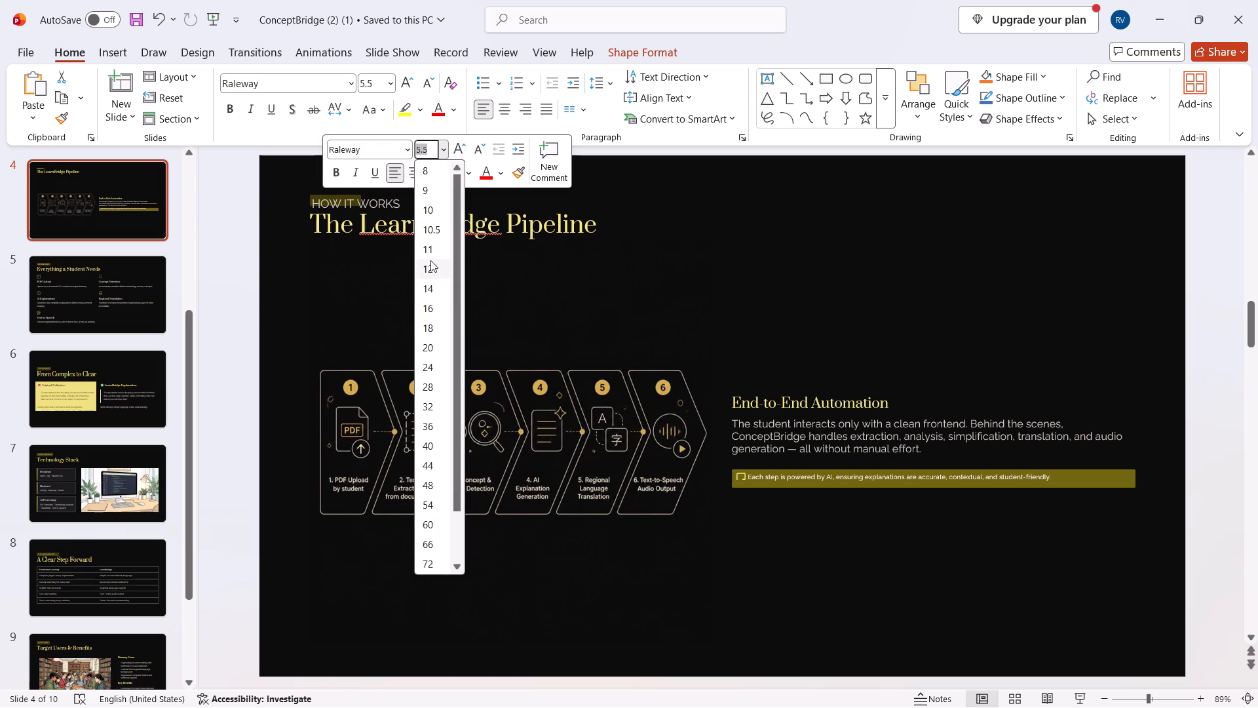
{"action": "left_click", "coordinate": [429, 227]}
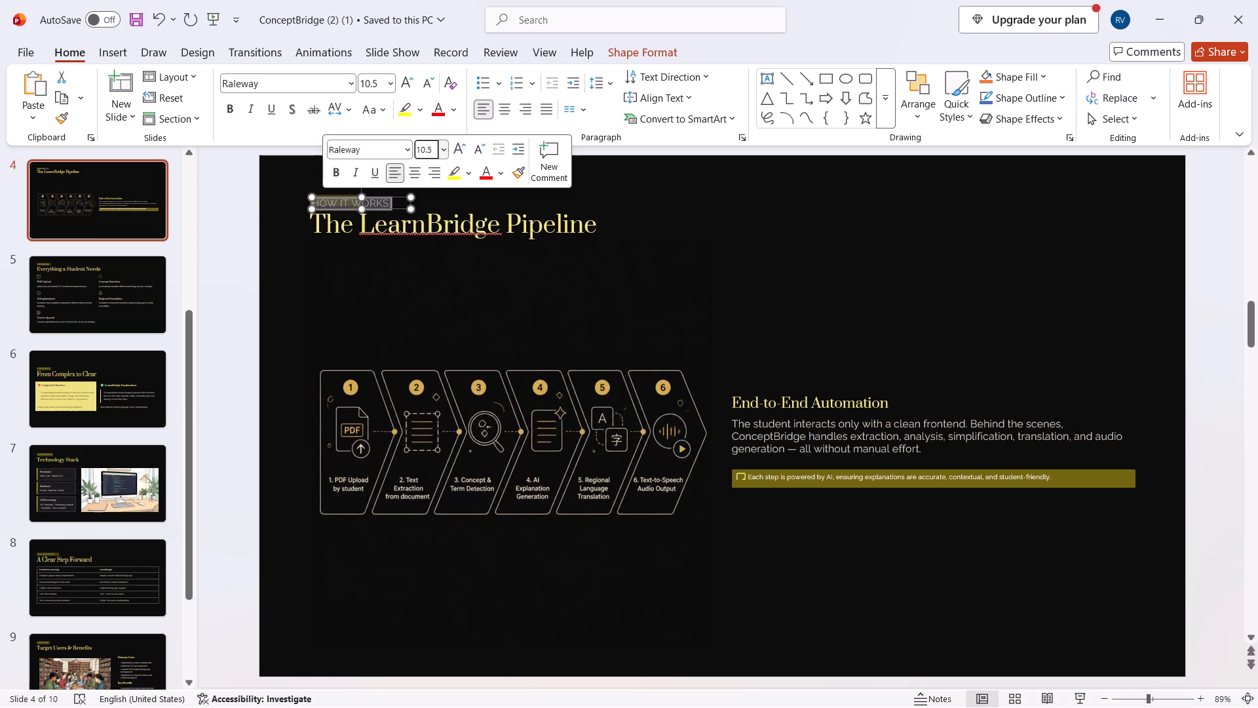
{"action": "left_click", "coordinate": [399, 269]}
{"action": "left_click", "coordinate": [354, 200]}
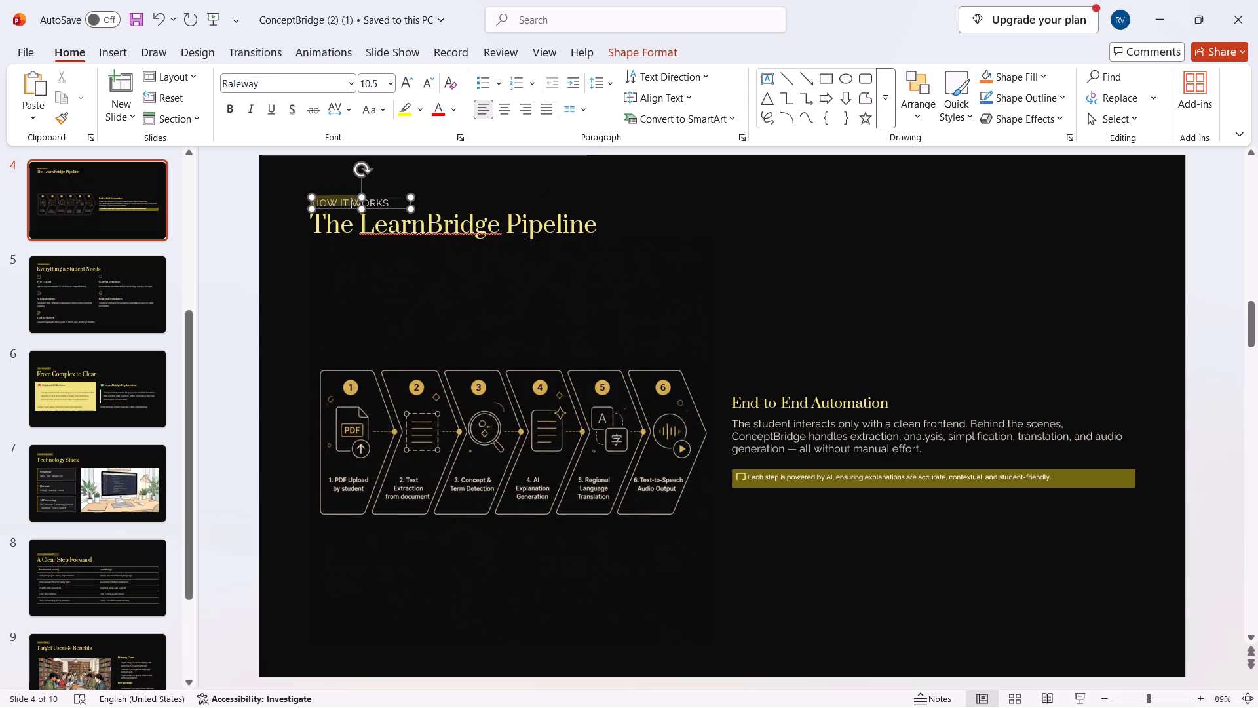
Move slide 4's "HOW IT WORKS" text box clear of its coloured label background and enlarge that background shape.
{"action": "left_click", "coordinate": [339, 191]}
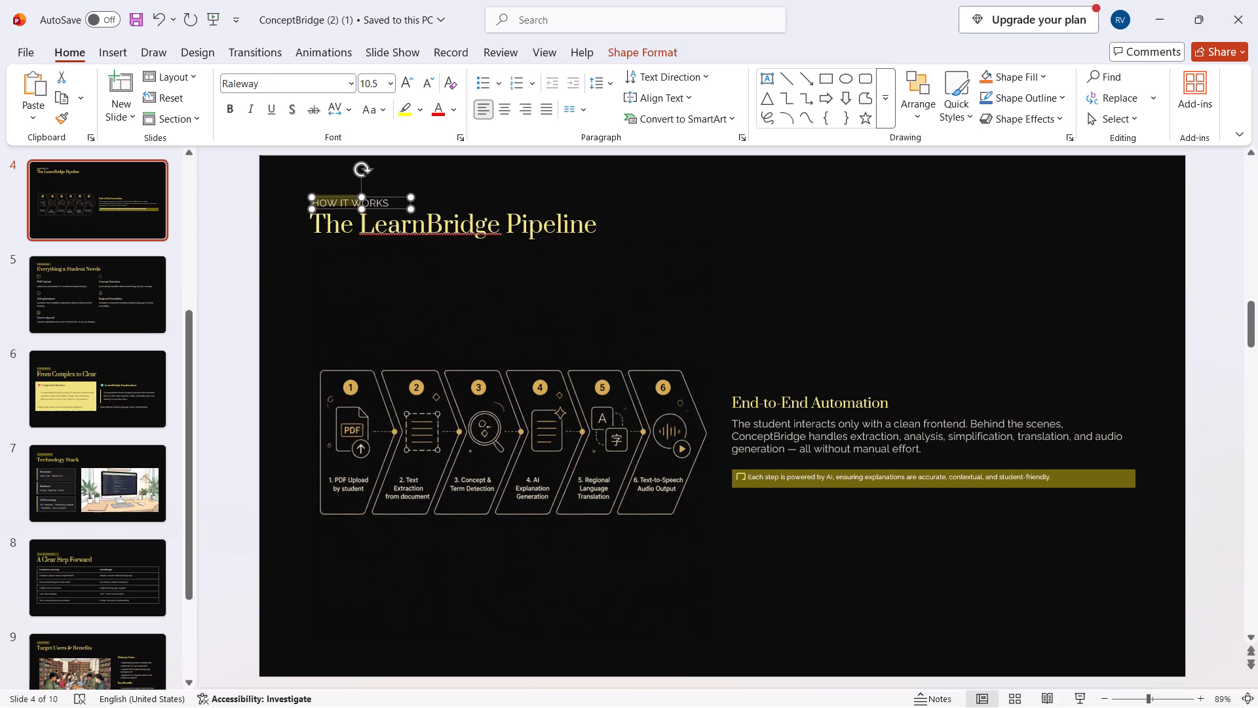
{"action": "left_click", "coordinate": [296, 189]}
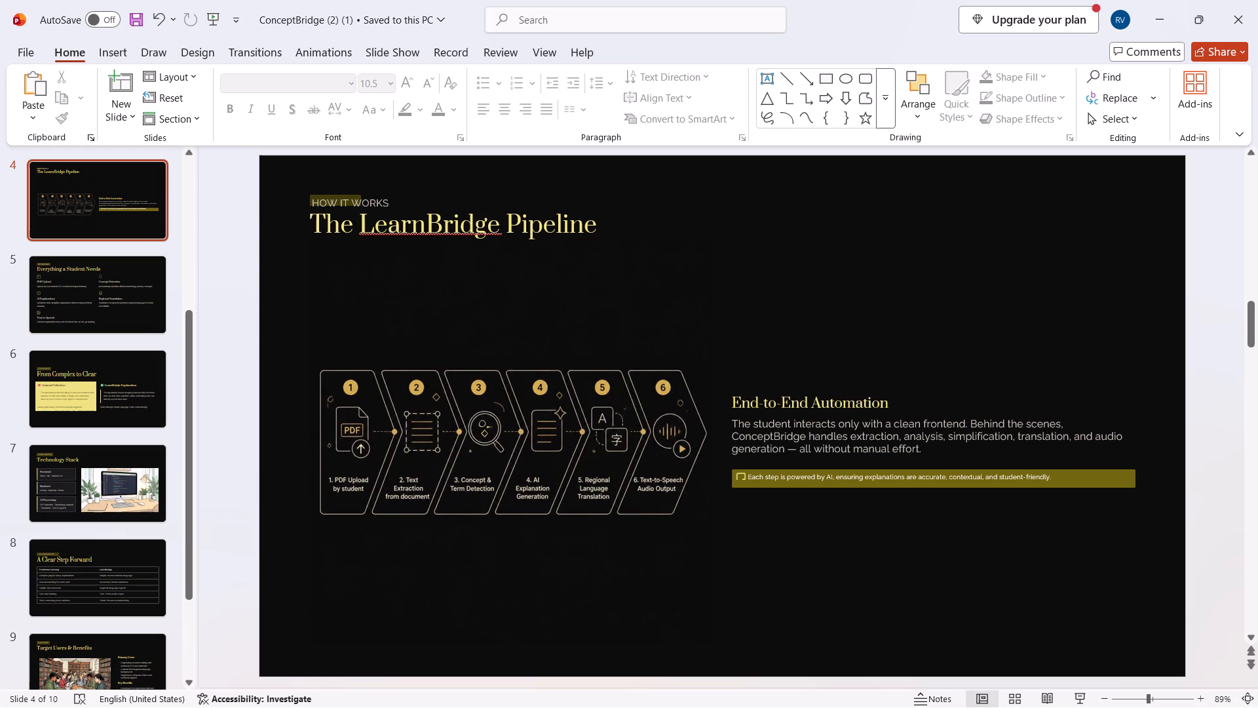
{"action": "left_click", "coordinate": [316, 193]}
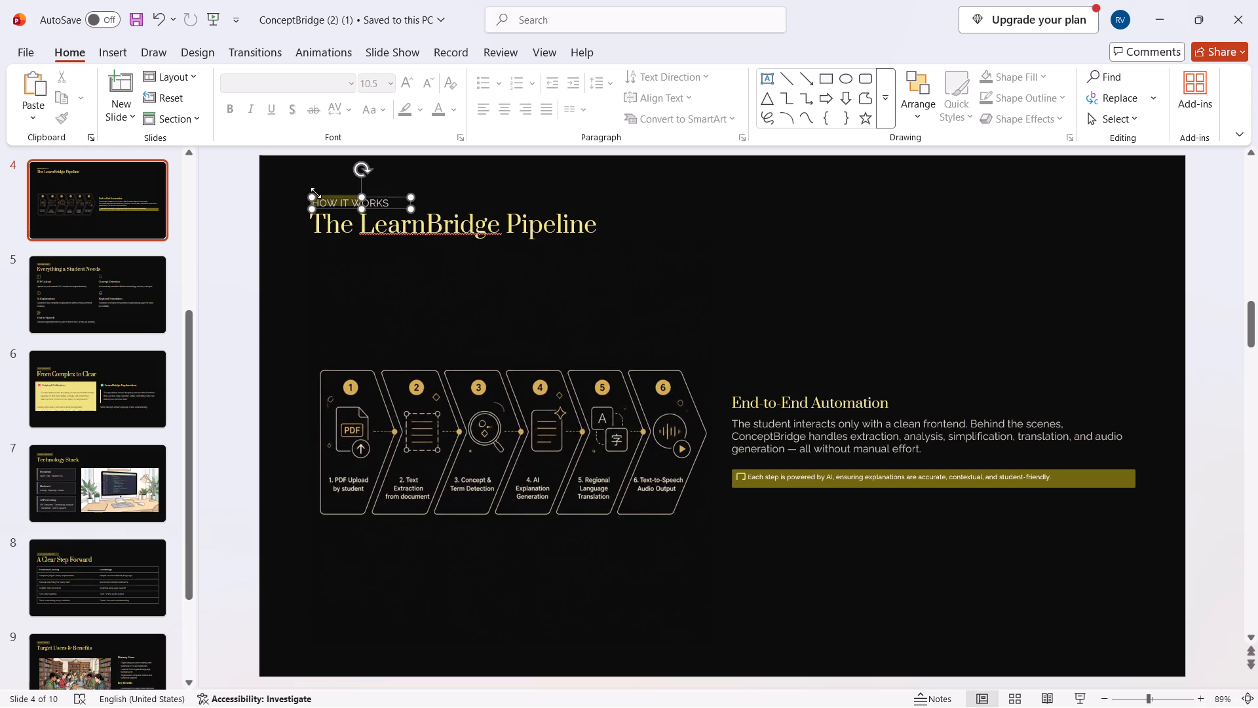
{"action": "left_click_drag", "start_coordinate": [330, 201], "coordinate": [353, 197]}
{"action": "left_click", "coordinate": [380, 206]}
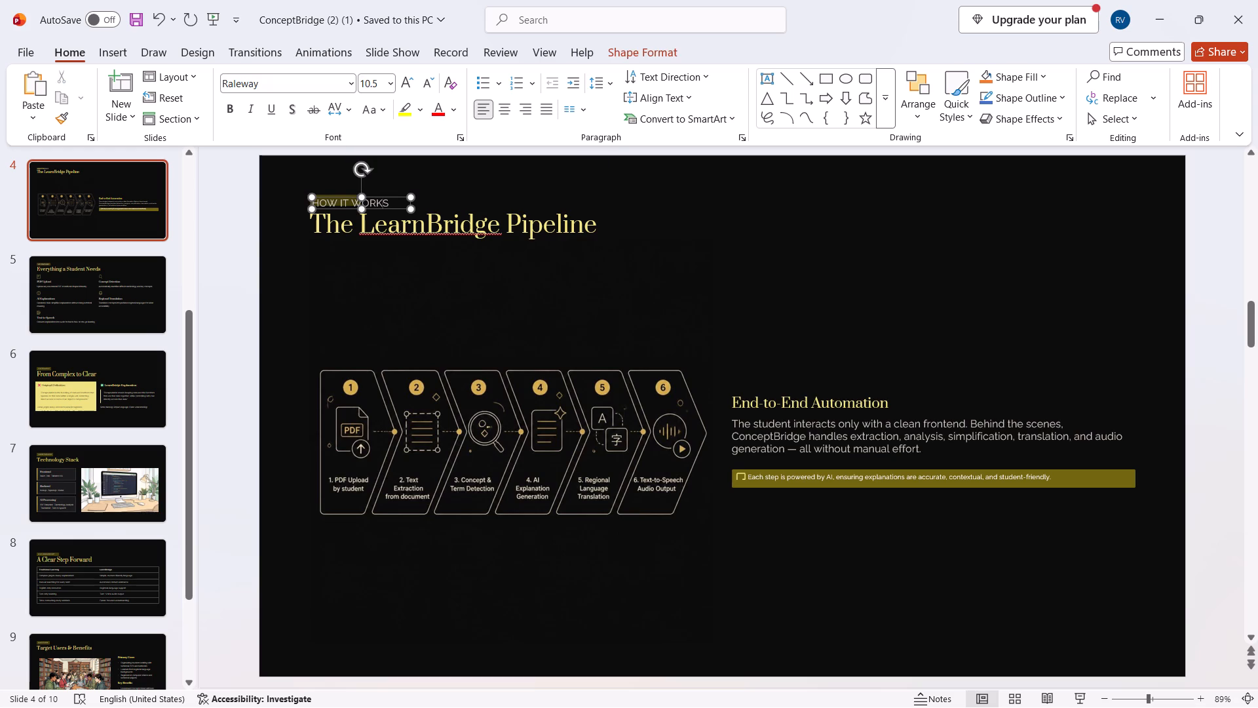
{"action": "left_click_drag", "start_coordinate": [353, 197], "coordinate": [406, 170]}
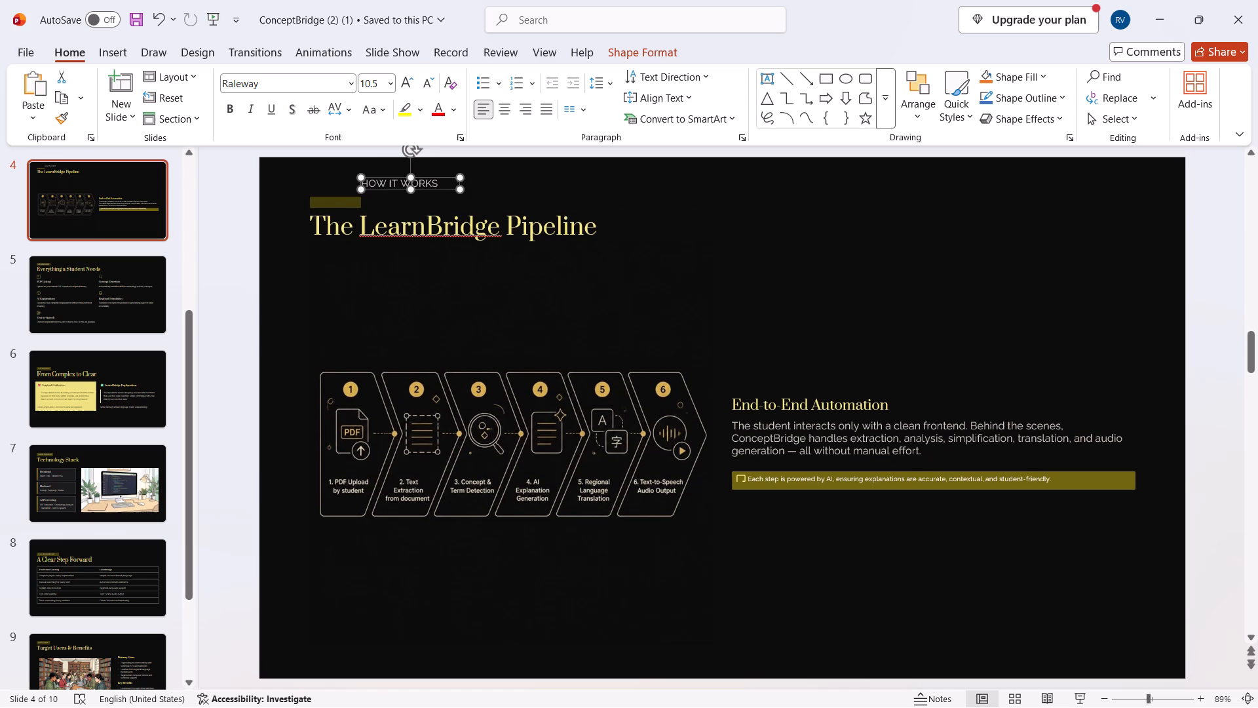
{"action": "left_click", "coordinate": [335, 203]}
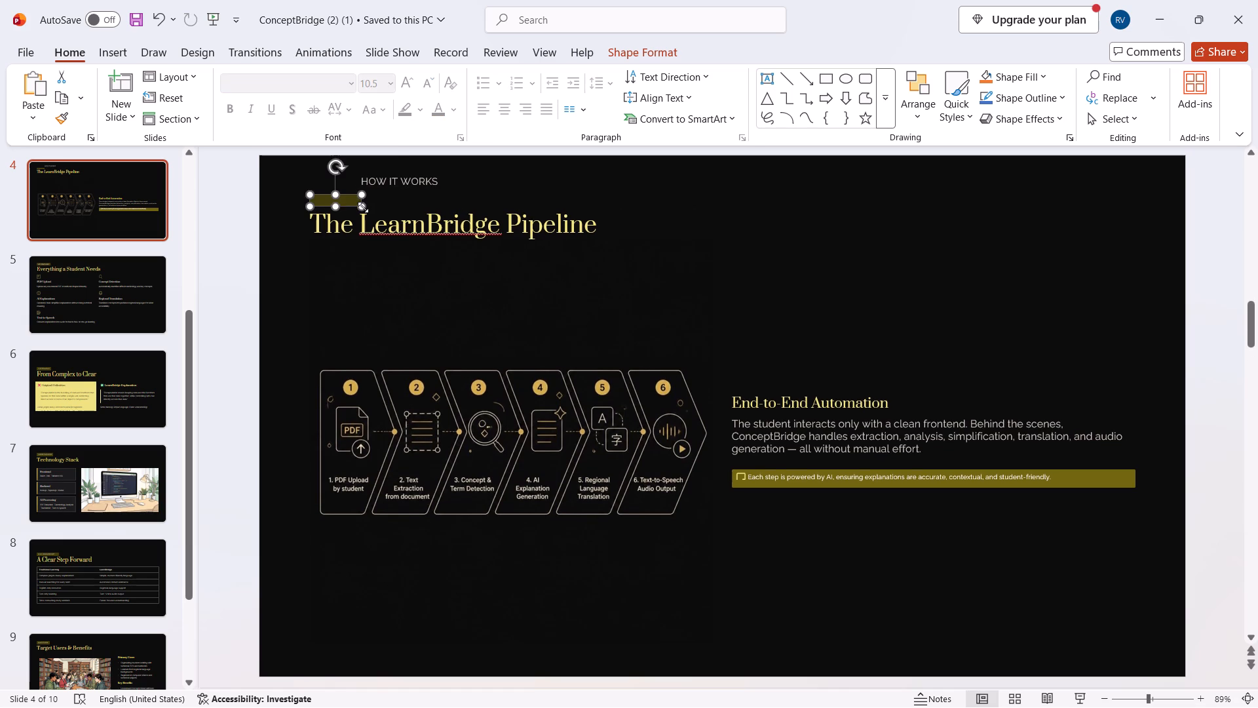
{"action": "left_click_drag", "start_coordinate": [363, 207], "coordinate": [376, 208]}
{"action": "left_click_drag", "start_coordinate": [375, 194], "coordinate": [380, 192]}
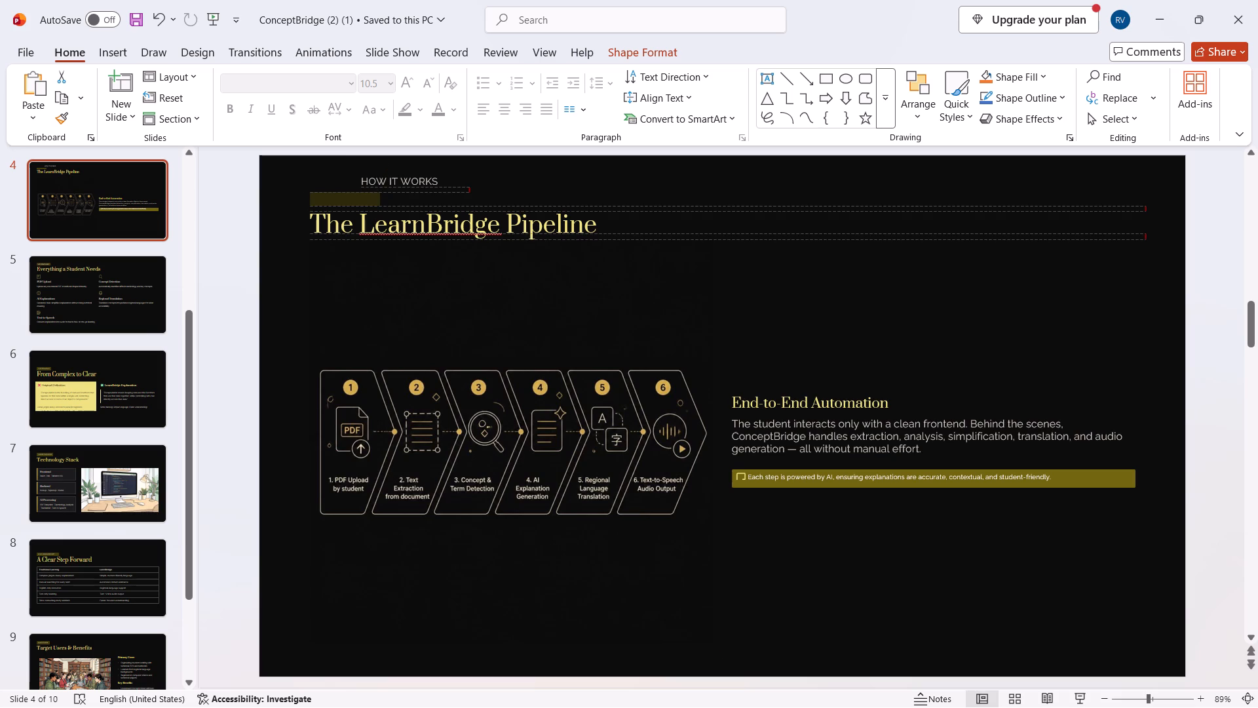
{"action": "left_click_drag", "start_coordinate": [380, 192], "coordinate": [382, 189]}
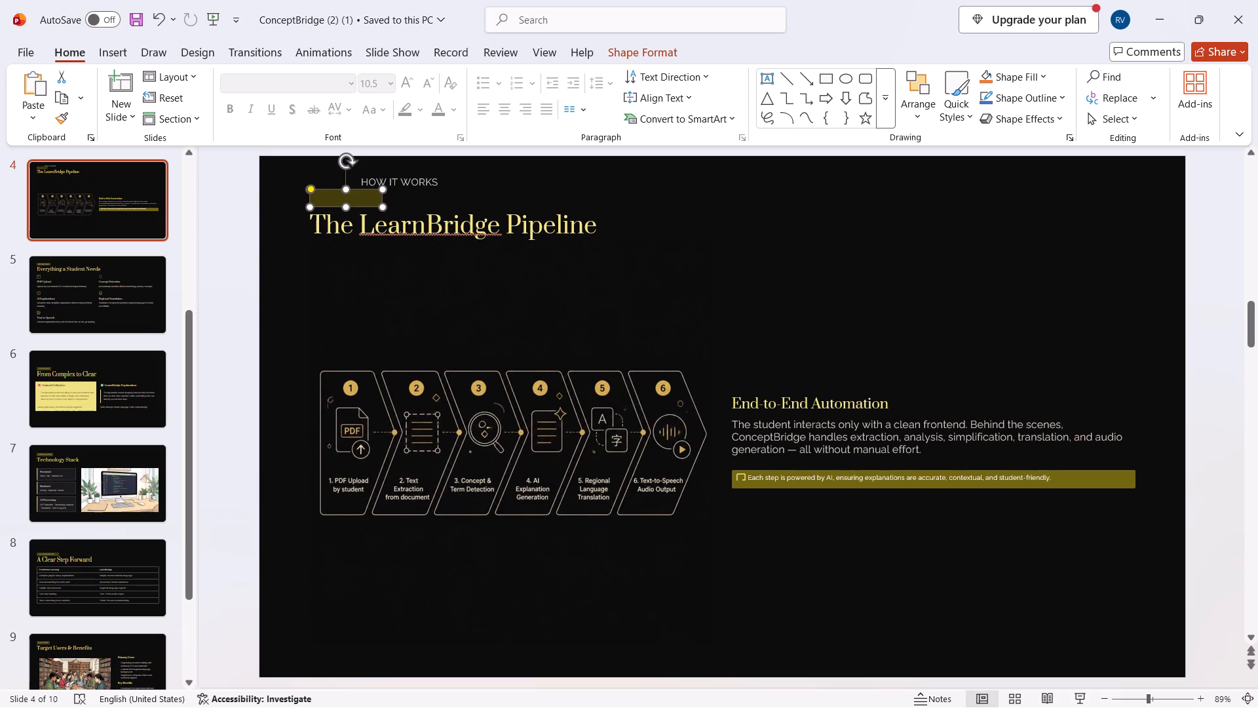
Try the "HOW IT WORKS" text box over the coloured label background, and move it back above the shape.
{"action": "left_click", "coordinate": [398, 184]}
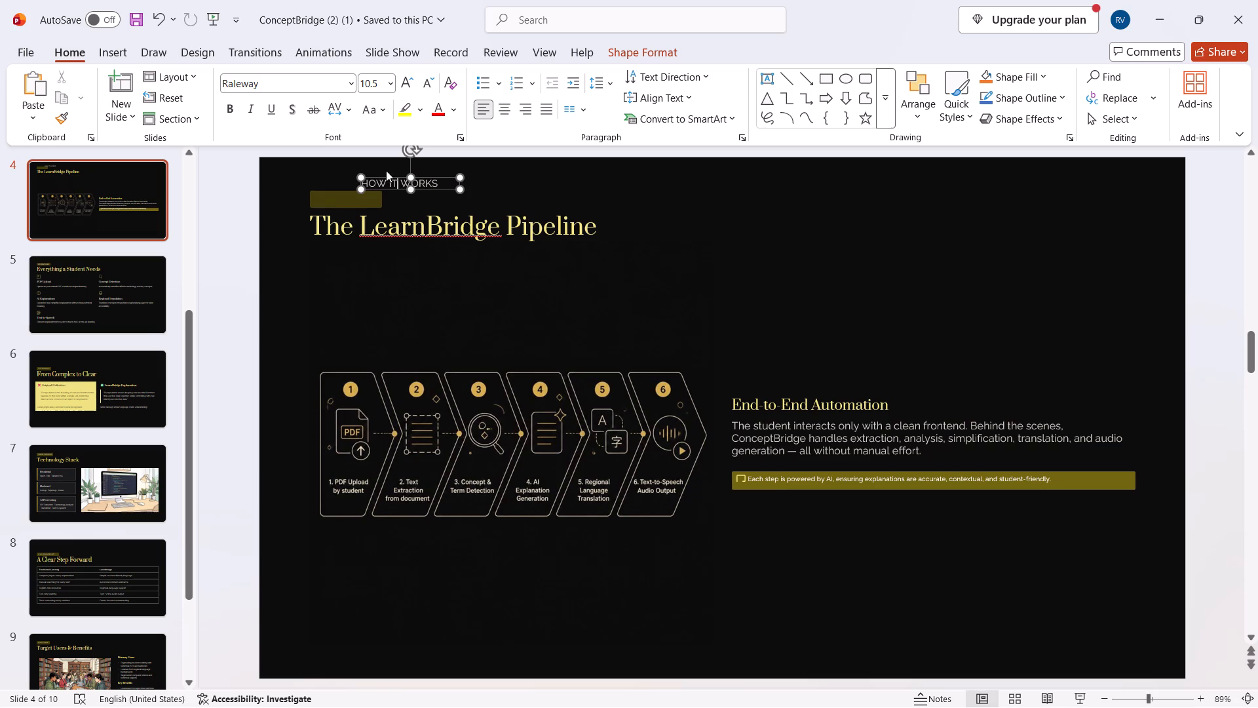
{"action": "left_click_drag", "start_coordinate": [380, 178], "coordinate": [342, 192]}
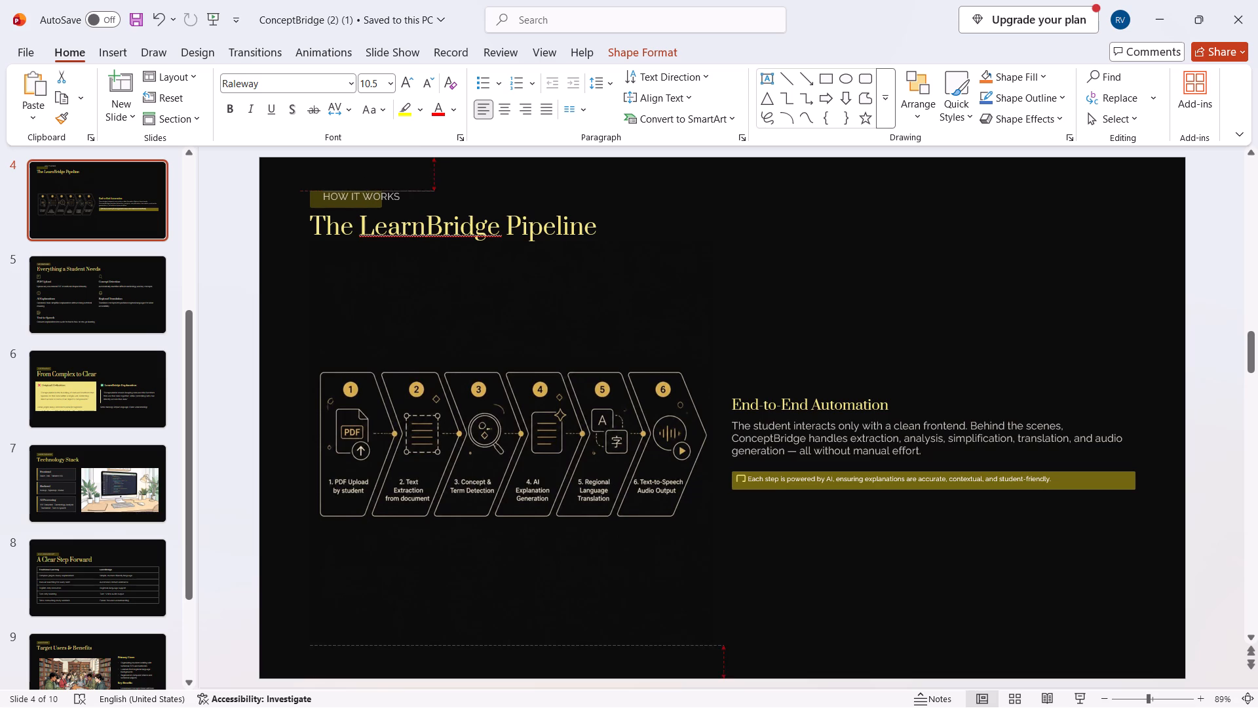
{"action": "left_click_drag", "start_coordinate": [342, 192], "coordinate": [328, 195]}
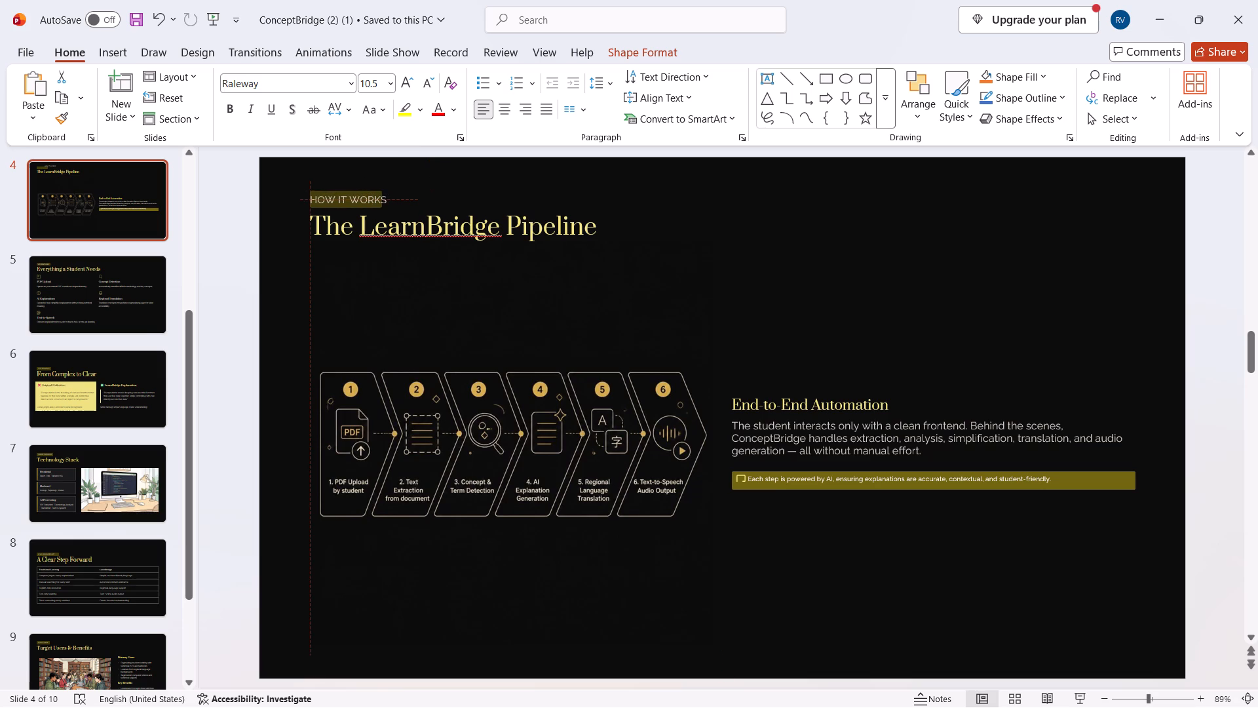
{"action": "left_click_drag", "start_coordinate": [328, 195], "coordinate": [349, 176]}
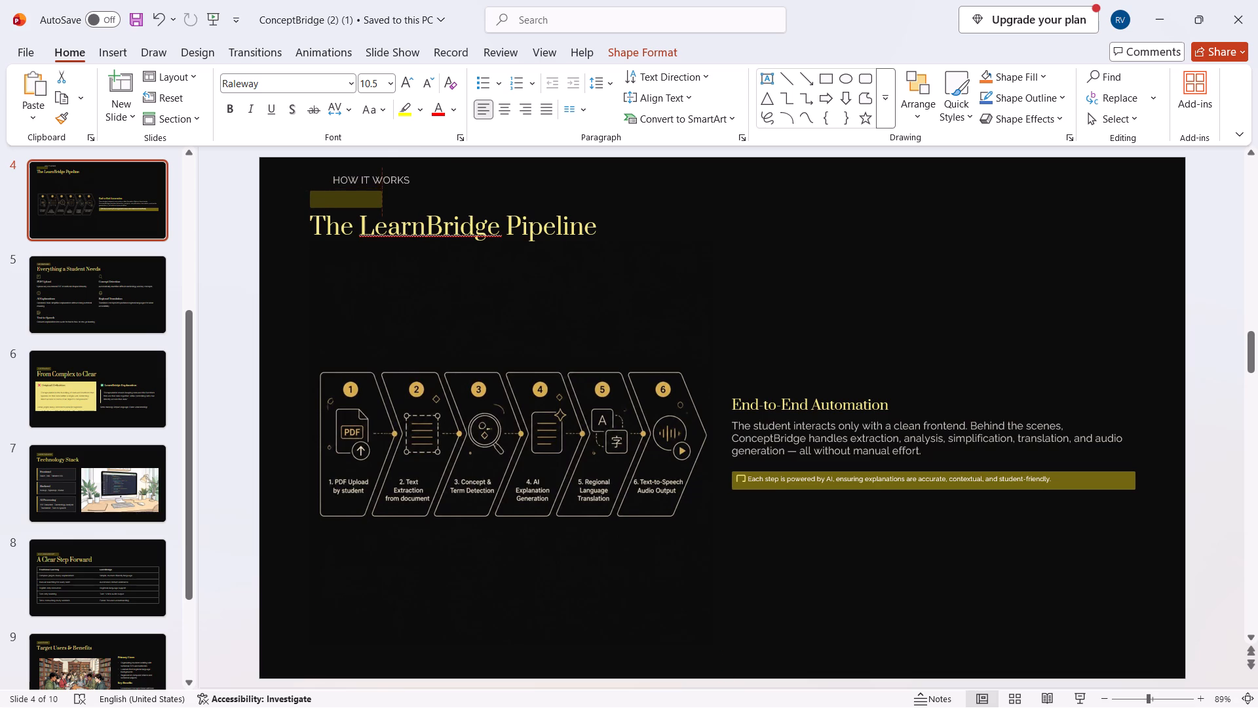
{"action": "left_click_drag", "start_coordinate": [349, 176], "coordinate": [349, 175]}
Enlarge the "HOW IT WORKS" label background on slide 4 further, making it wider and slightly taller above the title.
{"action": "left_click", "coordinate": [372, 197]}
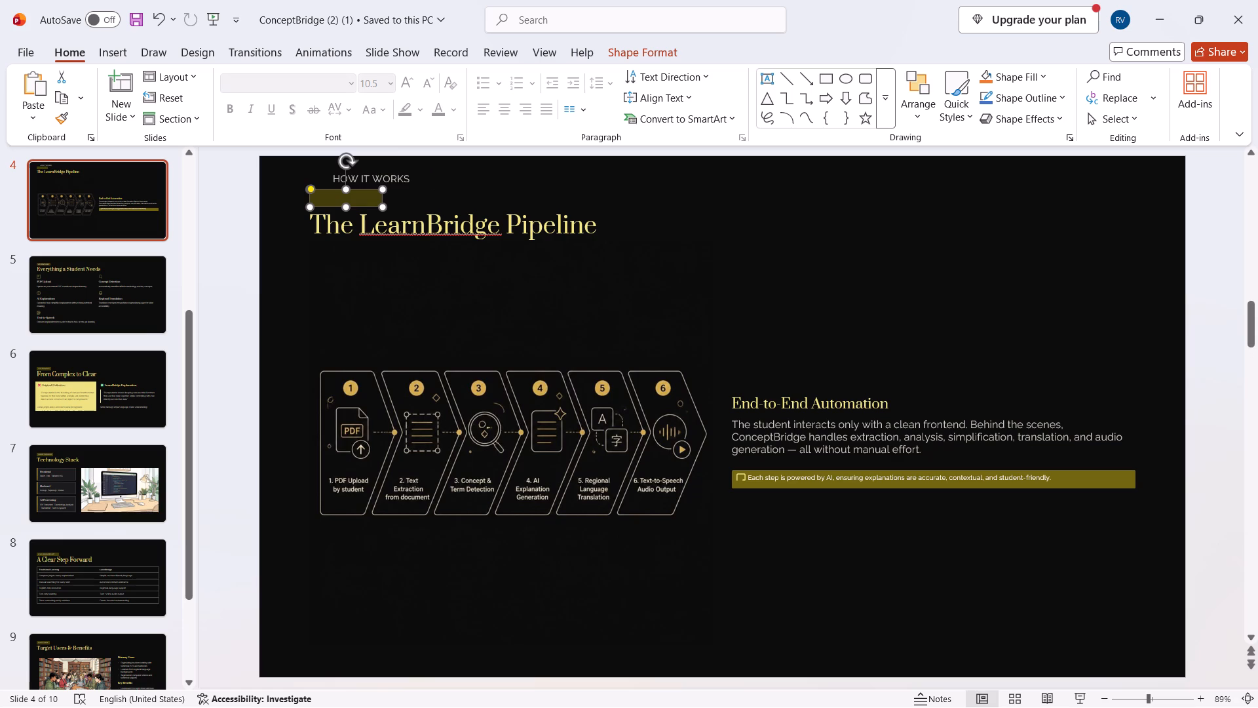
{"action": "left_click_drag", "start_coordinate": [379, 206], "coordinate": [392, 208]}
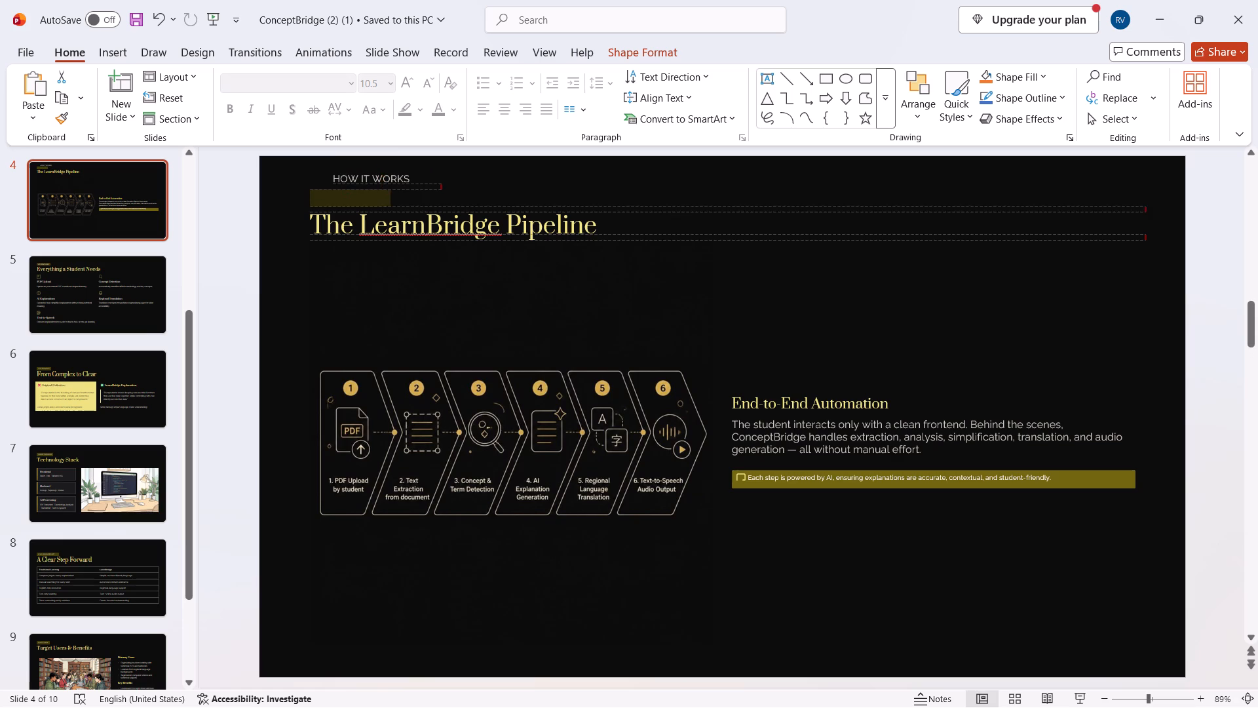
{"action": "left_click_drag", "start_coordinate": [392, 208], "coordinate": [400, 209]}
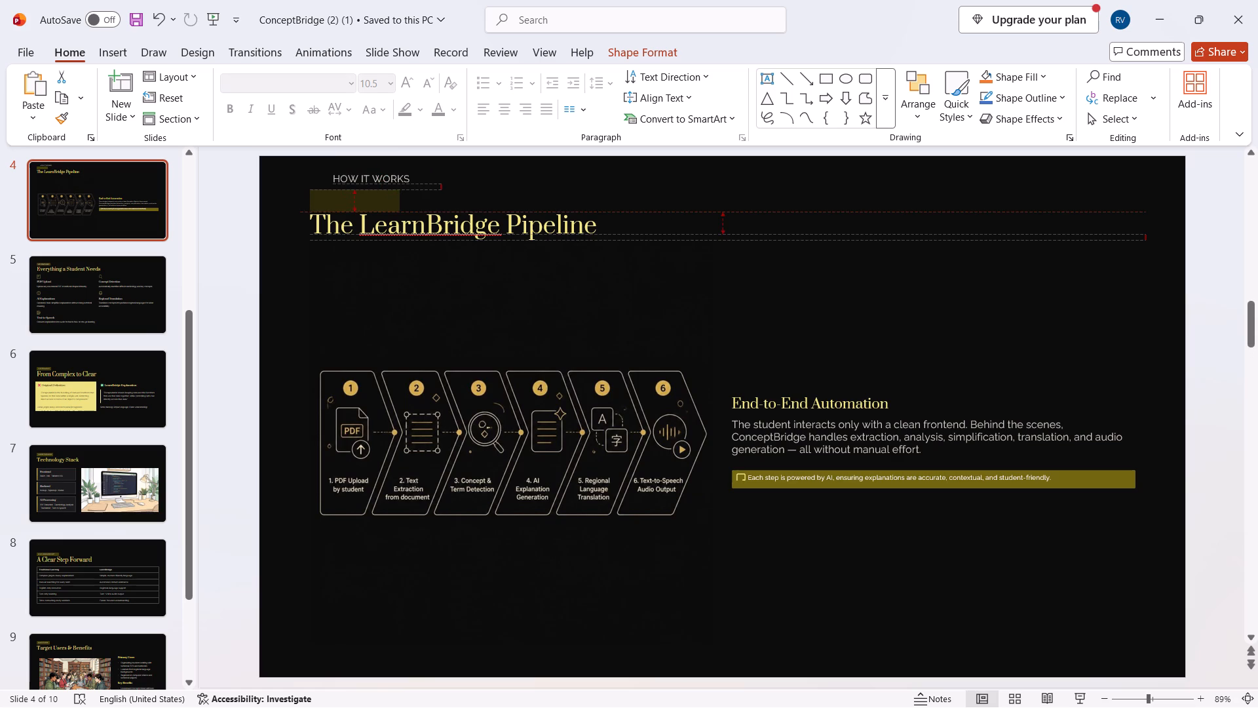
{"action": "left_click_drag", "start_coordinate": [400, 209], "coordinate": [401, 209]}
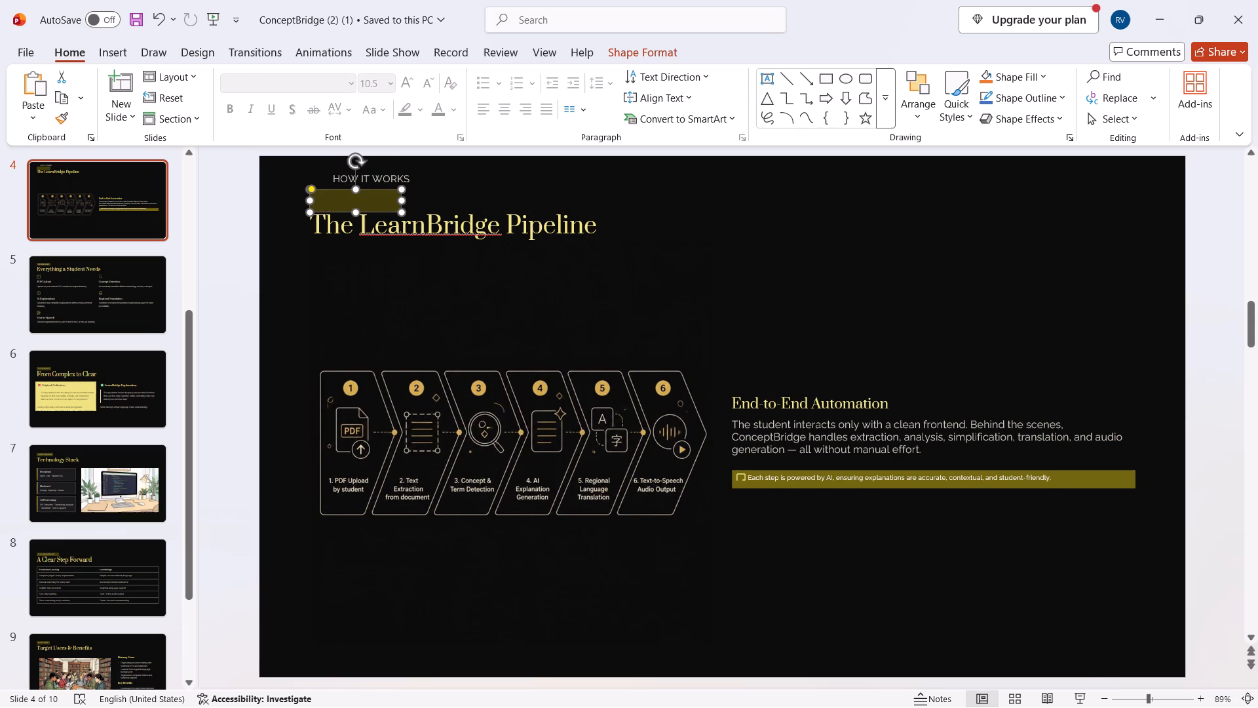
Position the "HOW IT WORKS" text inside its coloured label background, just above slide 4's title.
{"action": "left_click", "coordinate": [385, 177]}
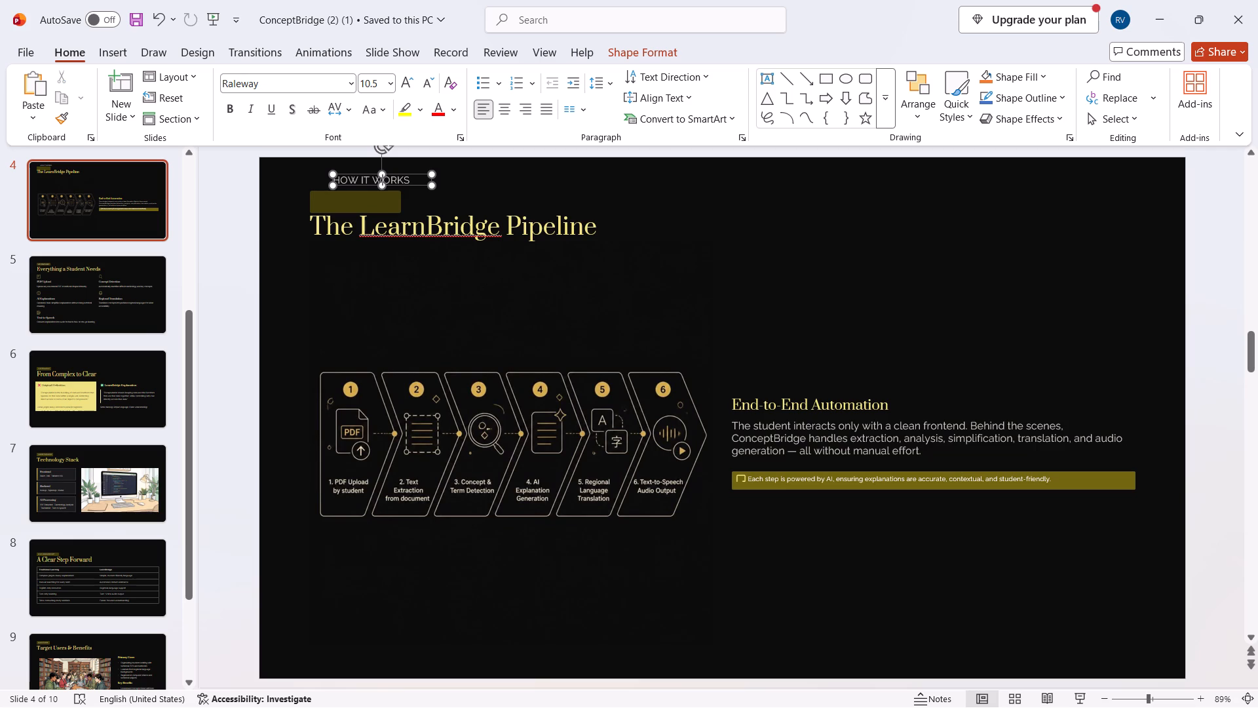
{"action": "left_click_drag", "start_coordinate": [368, 185], "coordinate": [346, 211]}
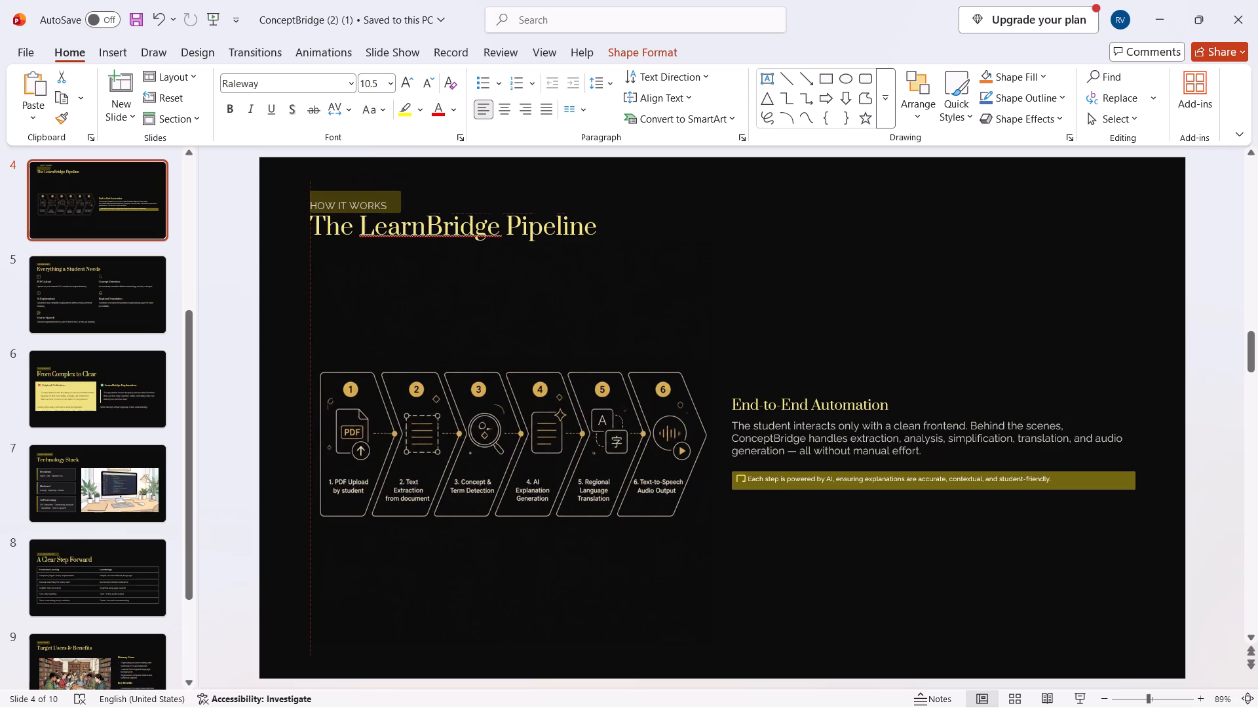
{"action": "left_click_drag", "start_coordinate": [346, 211], "coordinate": [349, 208]}
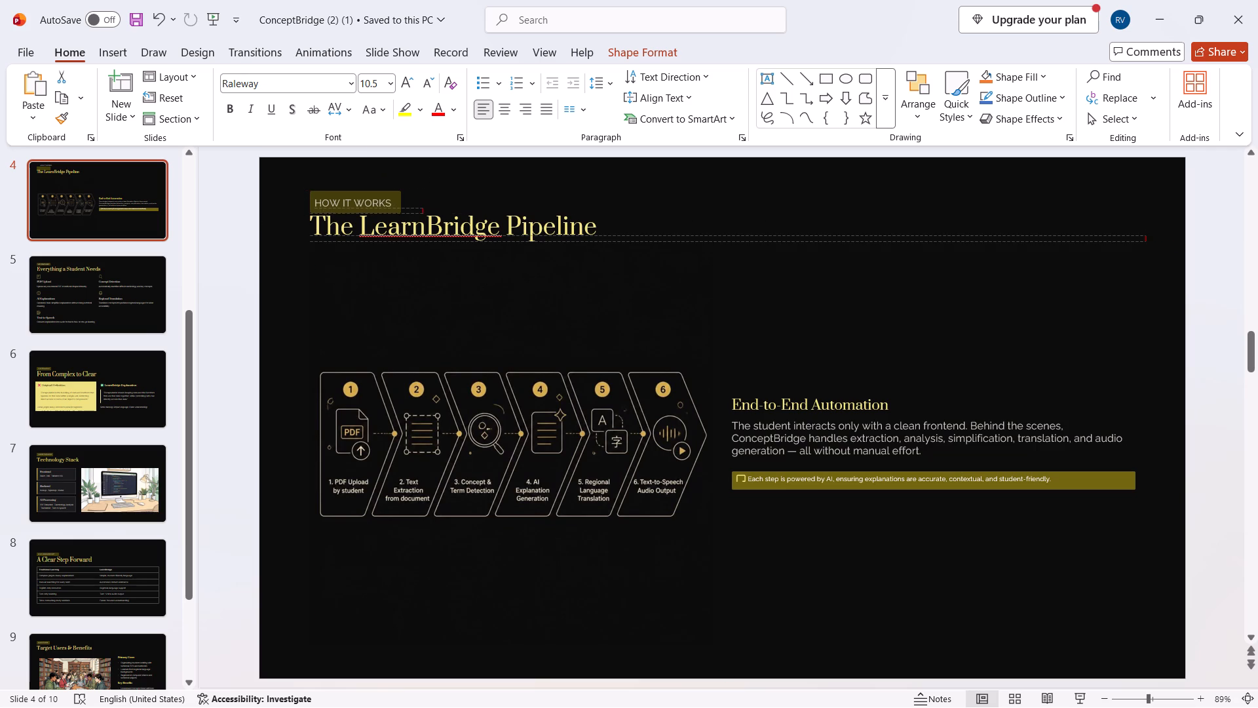
{"action": "left_click_drag", "start_coordinate": [349, 208], "coordinate": [349, 208]}
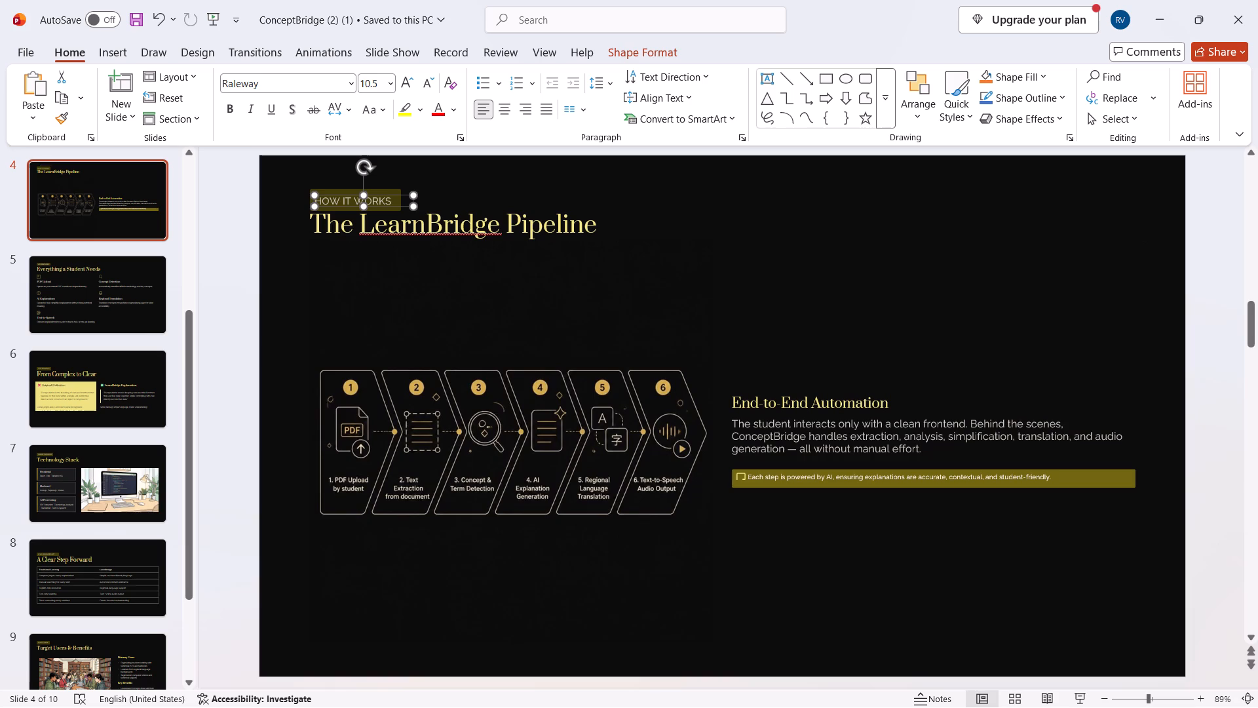
{"action": "left_click", "coordinate": [303, 283]}
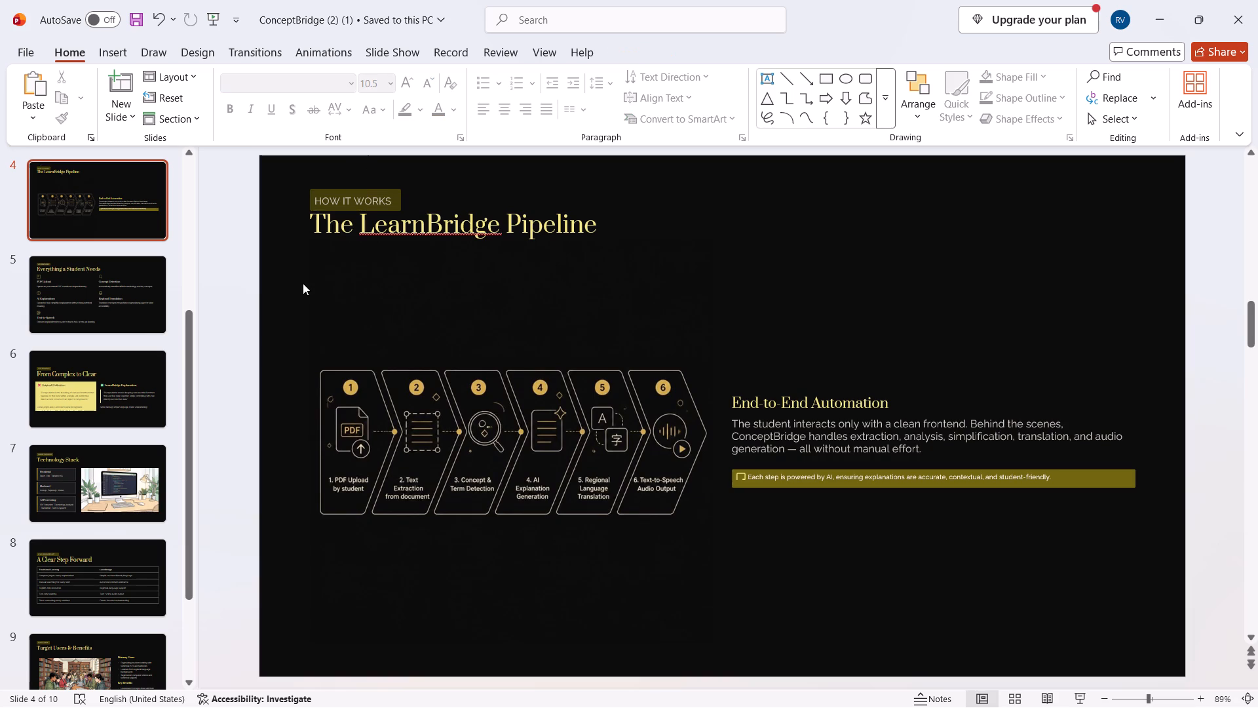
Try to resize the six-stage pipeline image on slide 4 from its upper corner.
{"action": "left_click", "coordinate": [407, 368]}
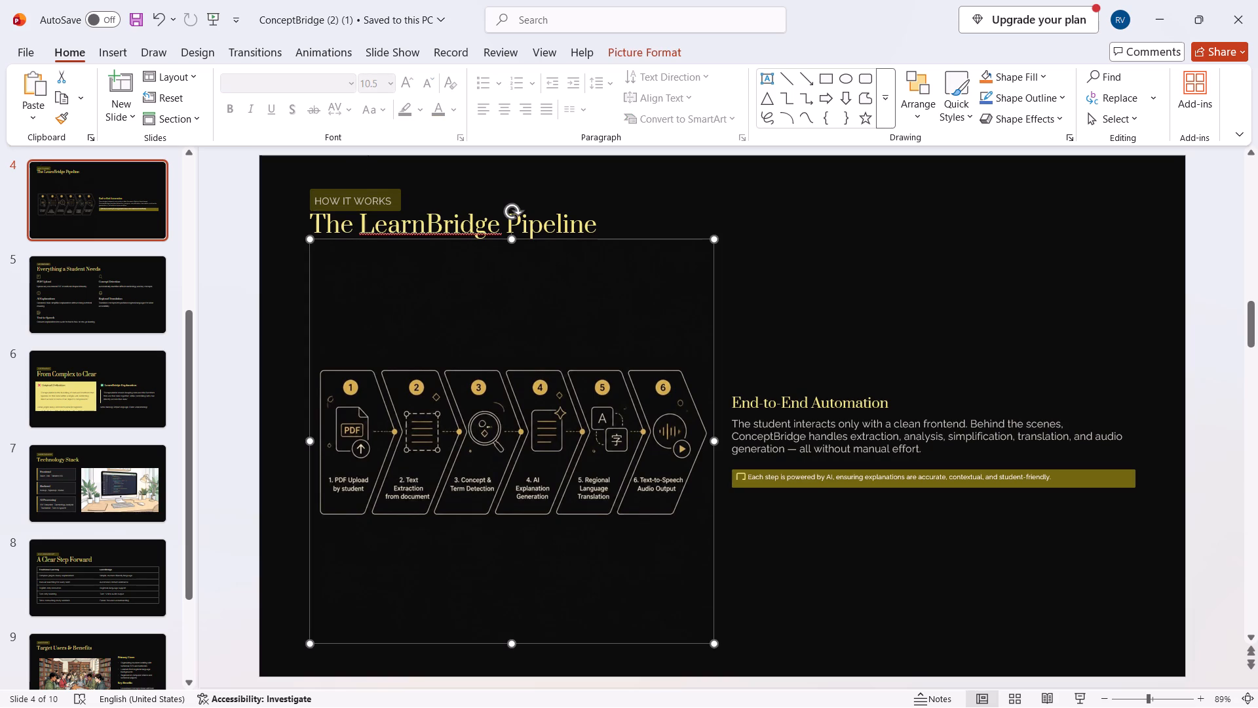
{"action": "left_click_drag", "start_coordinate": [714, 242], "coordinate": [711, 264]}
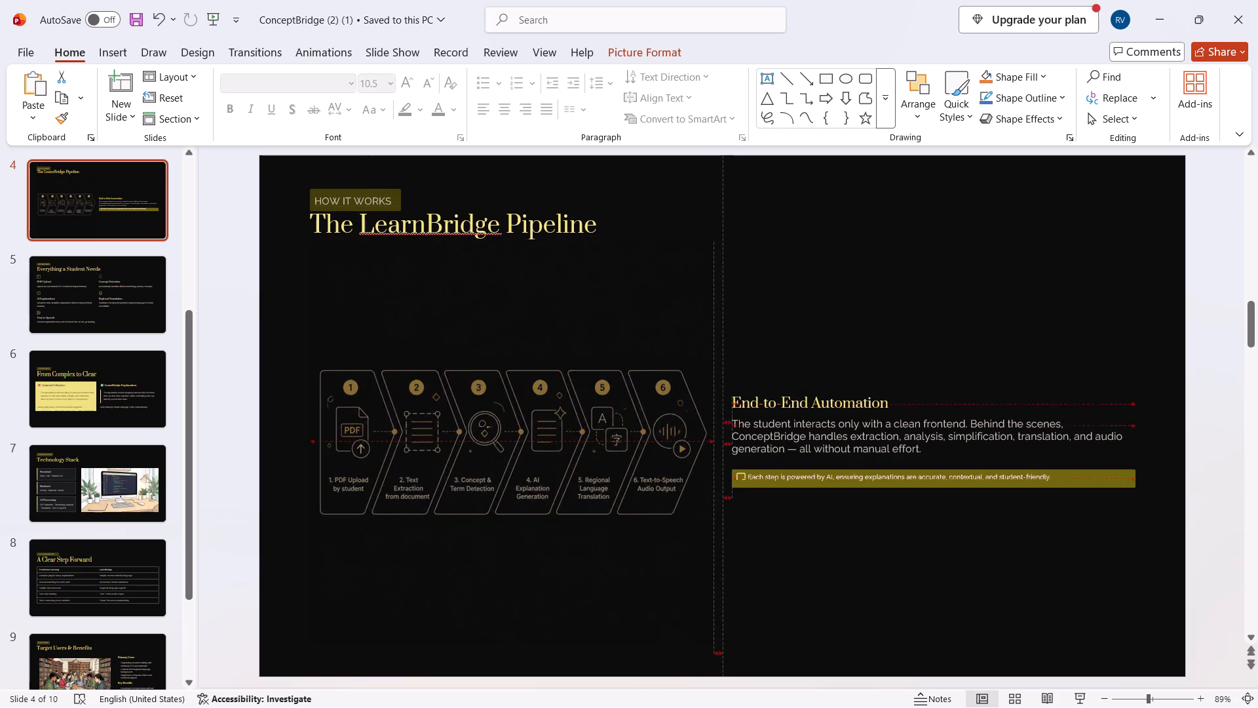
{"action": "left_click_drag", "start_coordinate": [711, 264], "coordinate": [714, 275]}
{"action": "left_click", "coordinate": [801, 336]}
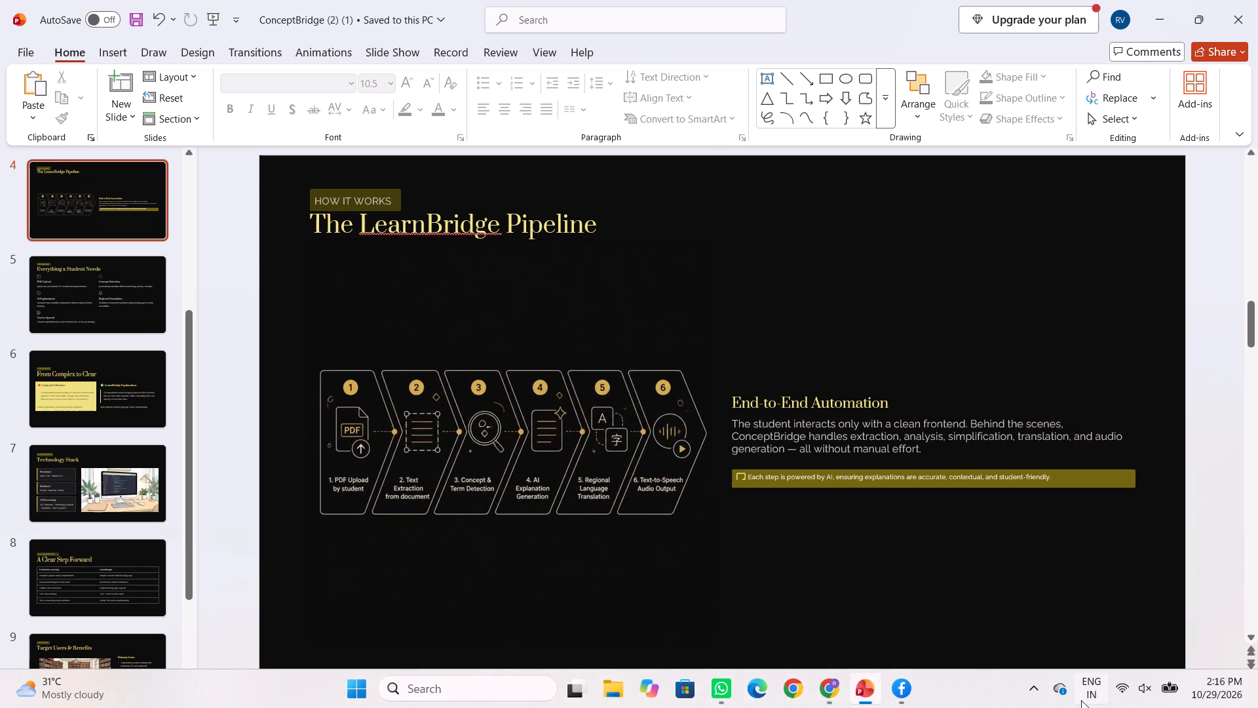
Look through the remaining slides to the last one and return to the title slide.
{"action": "scroll", "coordinate": [724, 246], "scroll_direction": "down", "scroll_amount": 1}
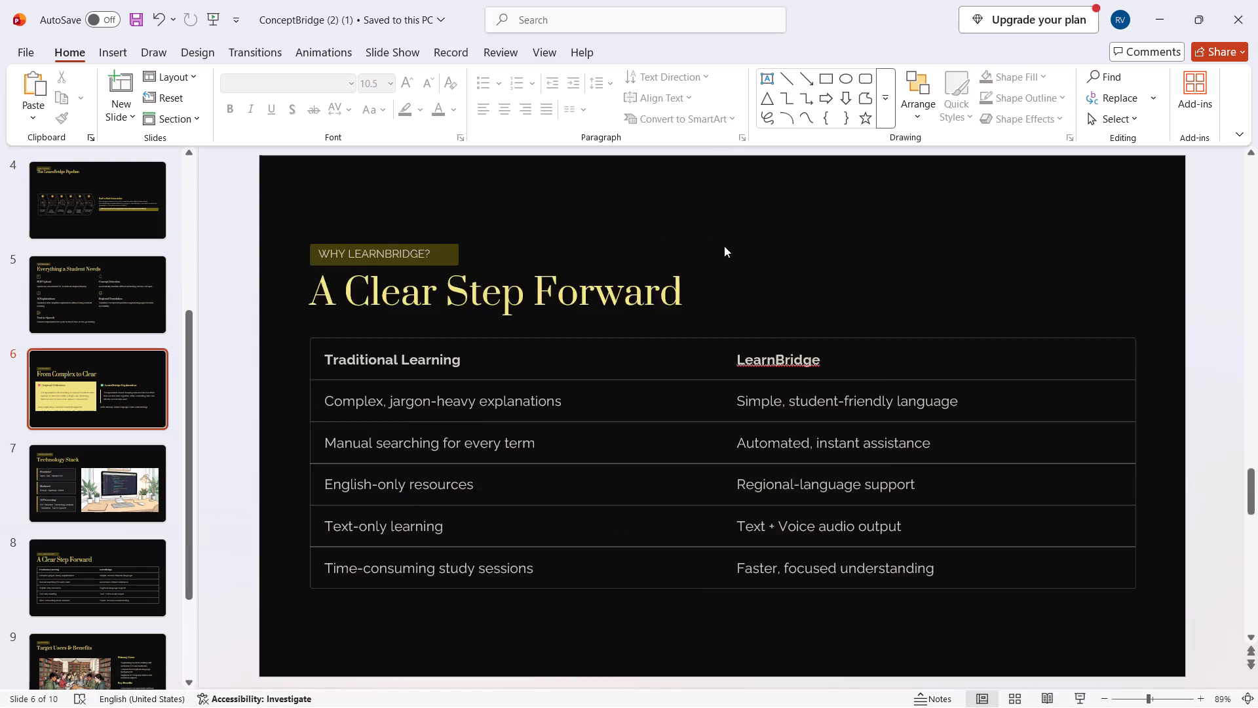
{"action": "scroll", "coordinate": [724, 246], "scroll_direction": "down", "scroll_amount": 5}
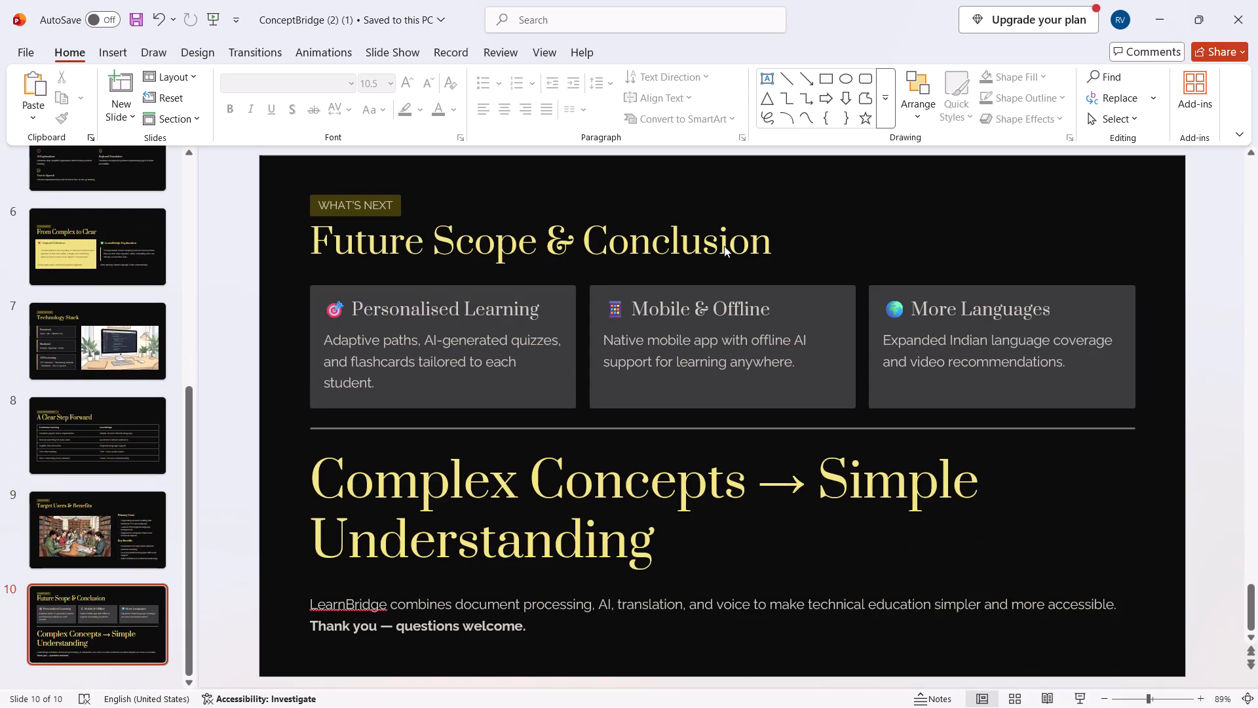
{"action": "scroll", "coordinate": [724, 246], "scroll_direction": "up", "scroll_amount": 19}
Run the slide show from the title slide through to the end to check every slide's appearance.
{"action": "key", "text": "f"}
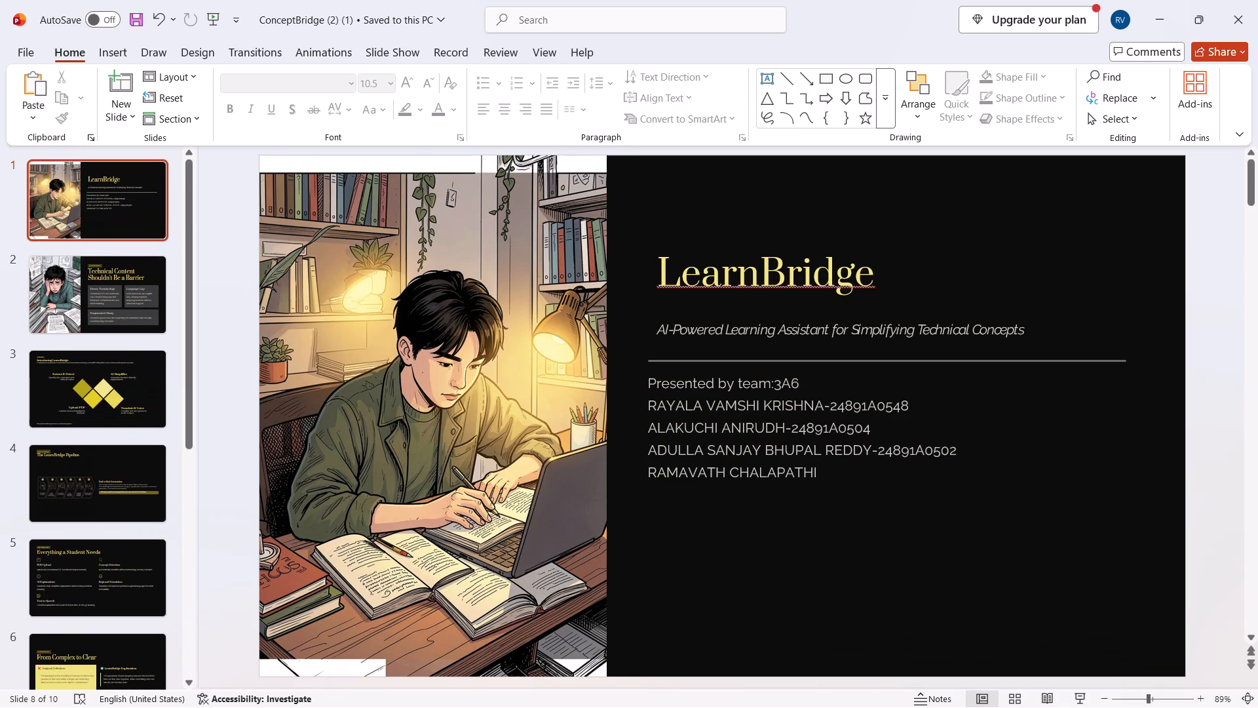
{"action": "left_click", "coordinate": [1077, 699]}
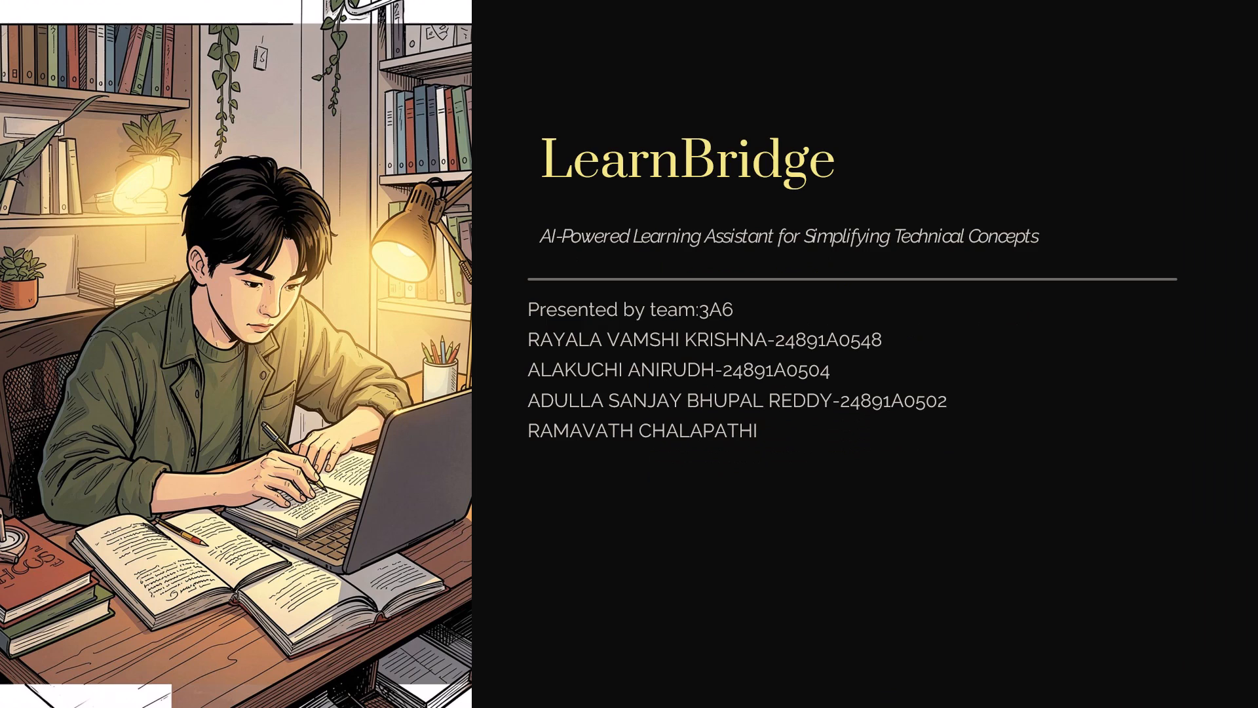
{"action": "key", "text": "Right"}
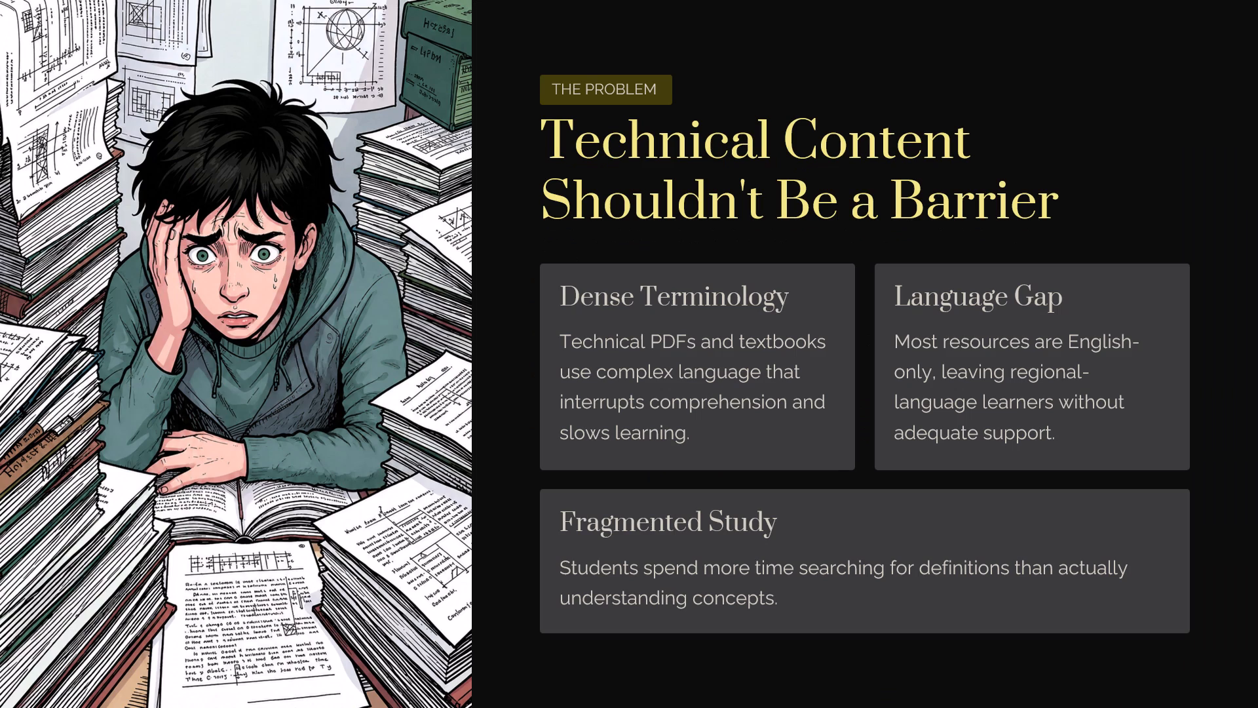
{"action": "key", "text": "Right"}
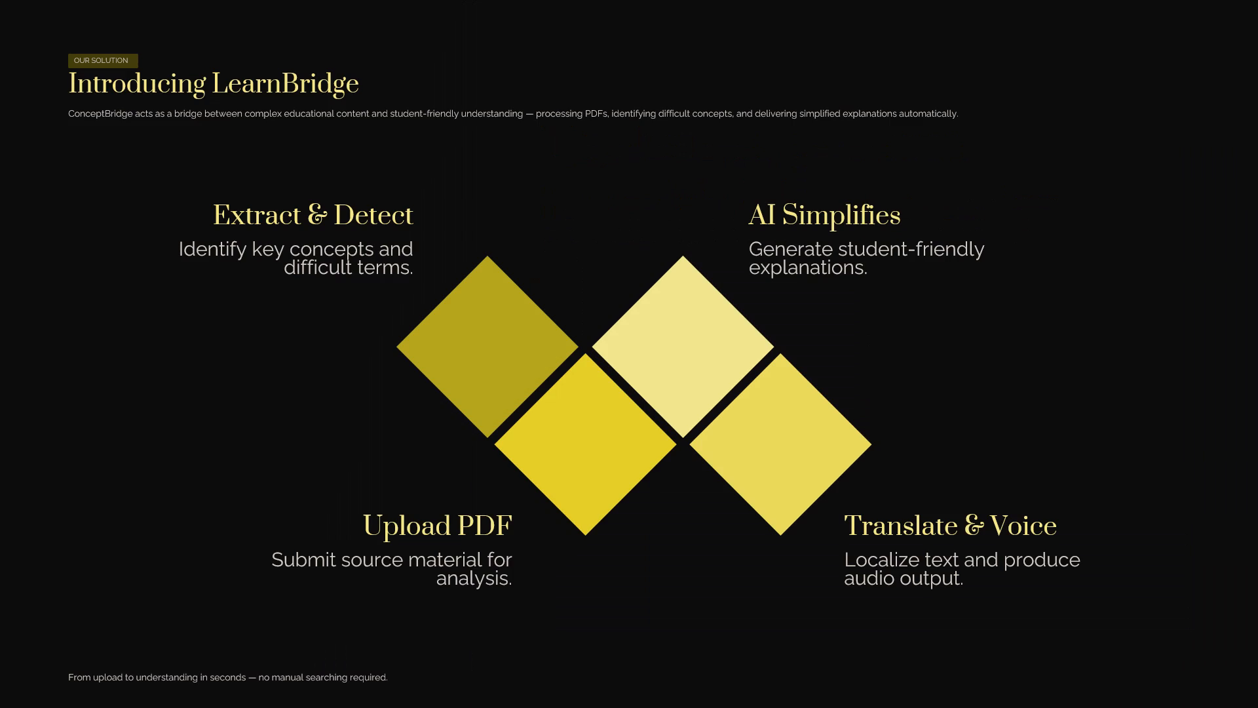
{"action": "key", "text": "Right"}
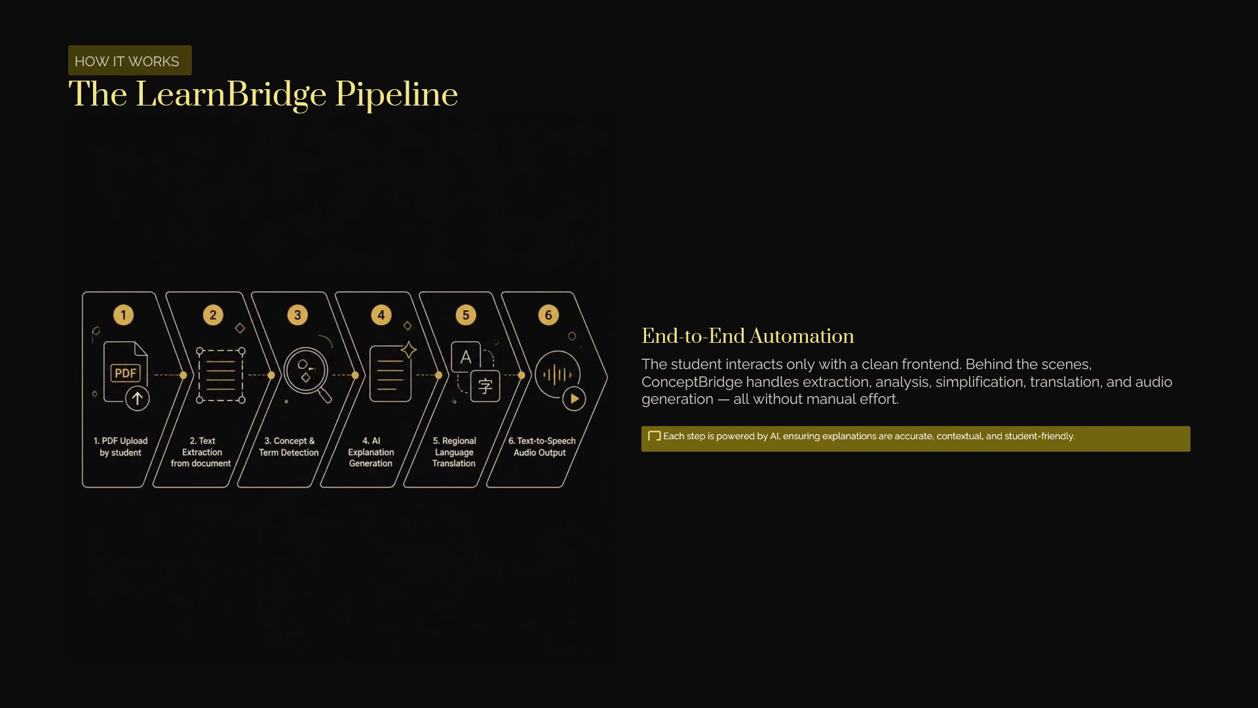
{"action": "key", "text": "Right"}
{"action": "key", "text": "Right"}
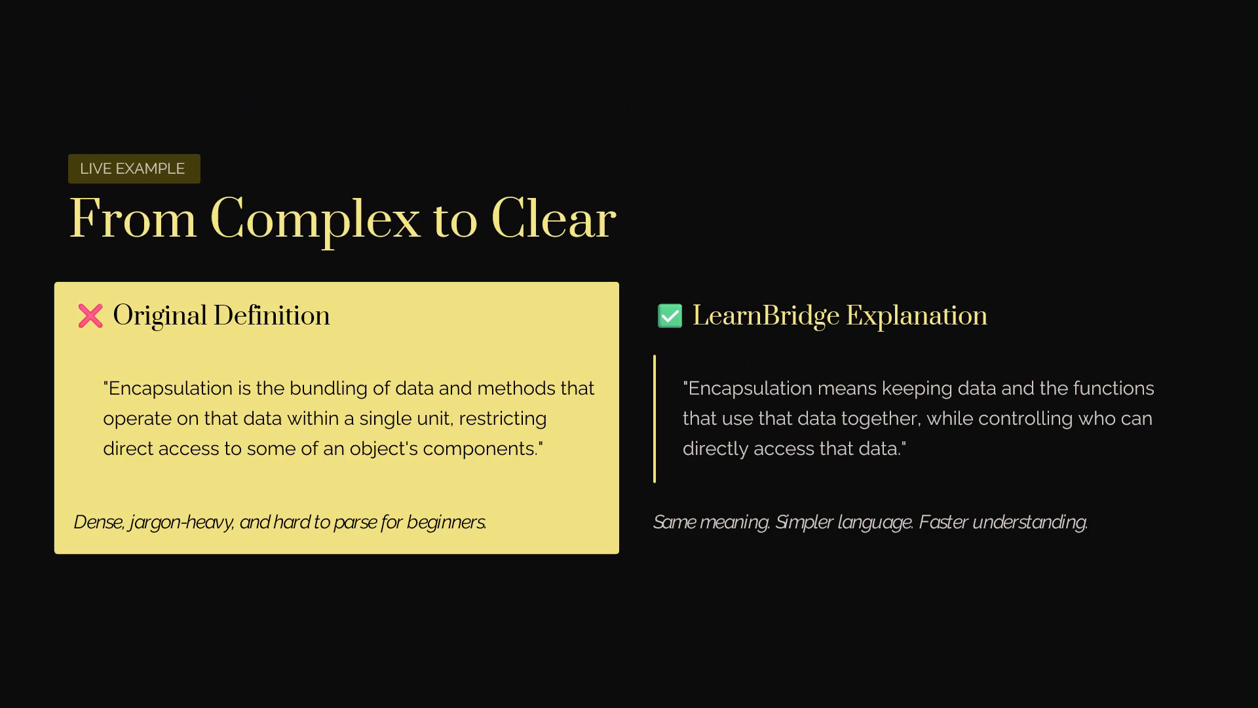
{"action": "key", "text": "Right"}
{"action": "key", "text": "Right"}
{"action": "key", "text": "Right"}
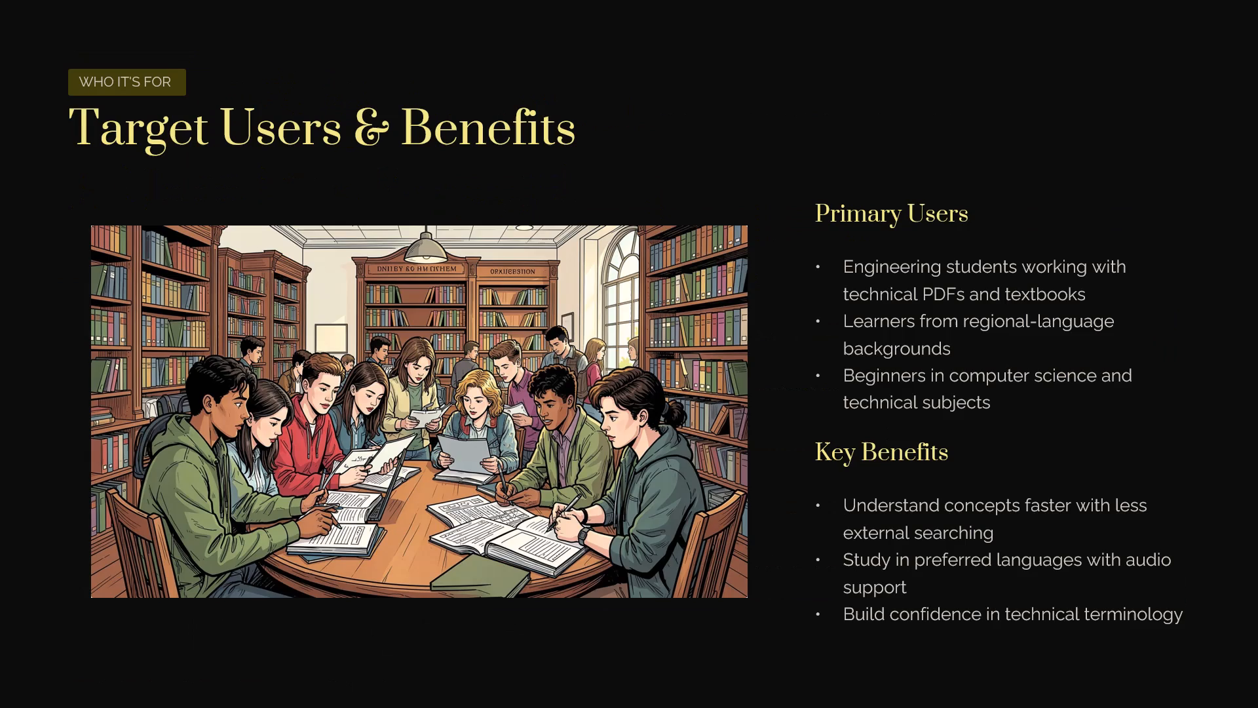
{"action": "key", "text": "Right"}
{"action": "key", "text": "Right"}
{"action": "key", "text": "Right"}
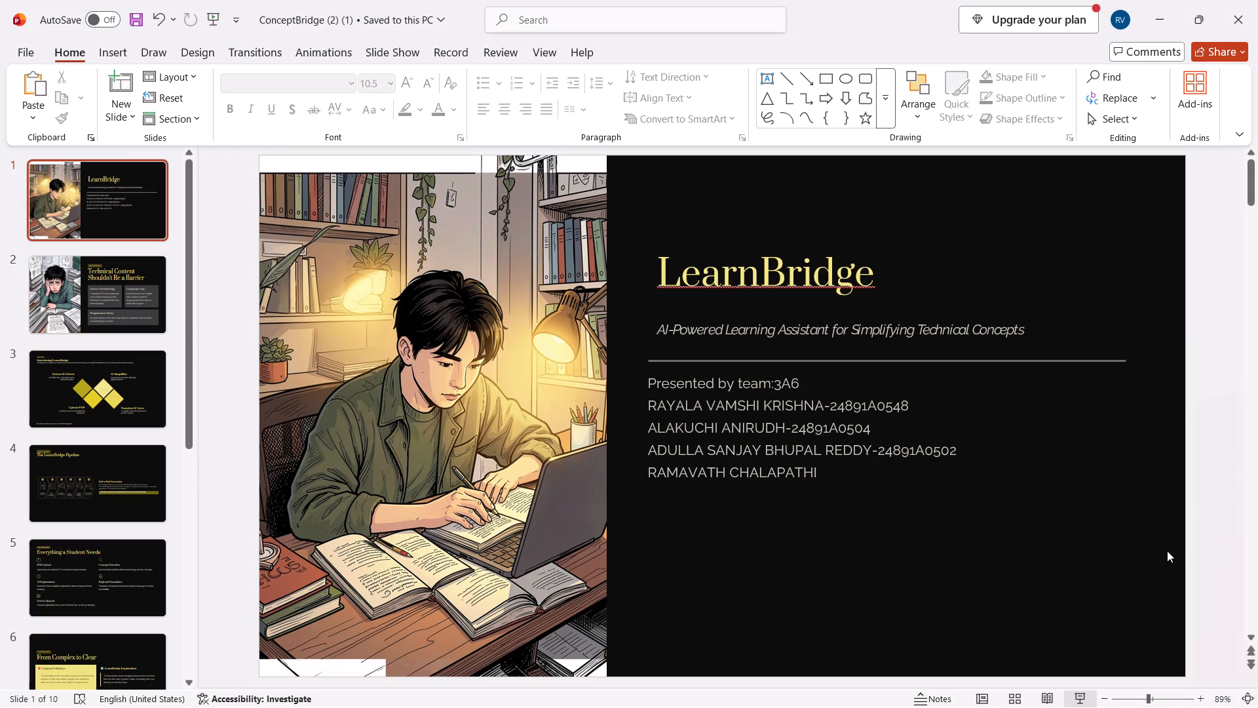
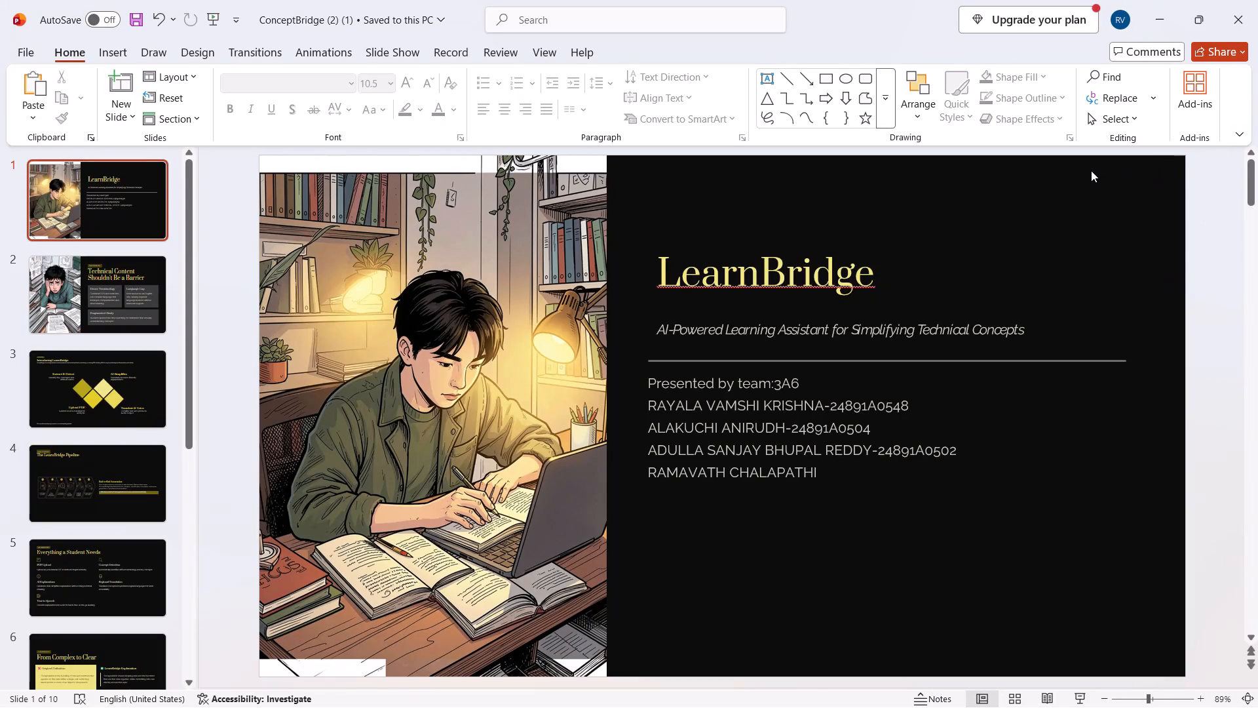
Save the LearnBridge presentation under its existing file name and close it.
{"action": "key", "text": "ctrl+s"}
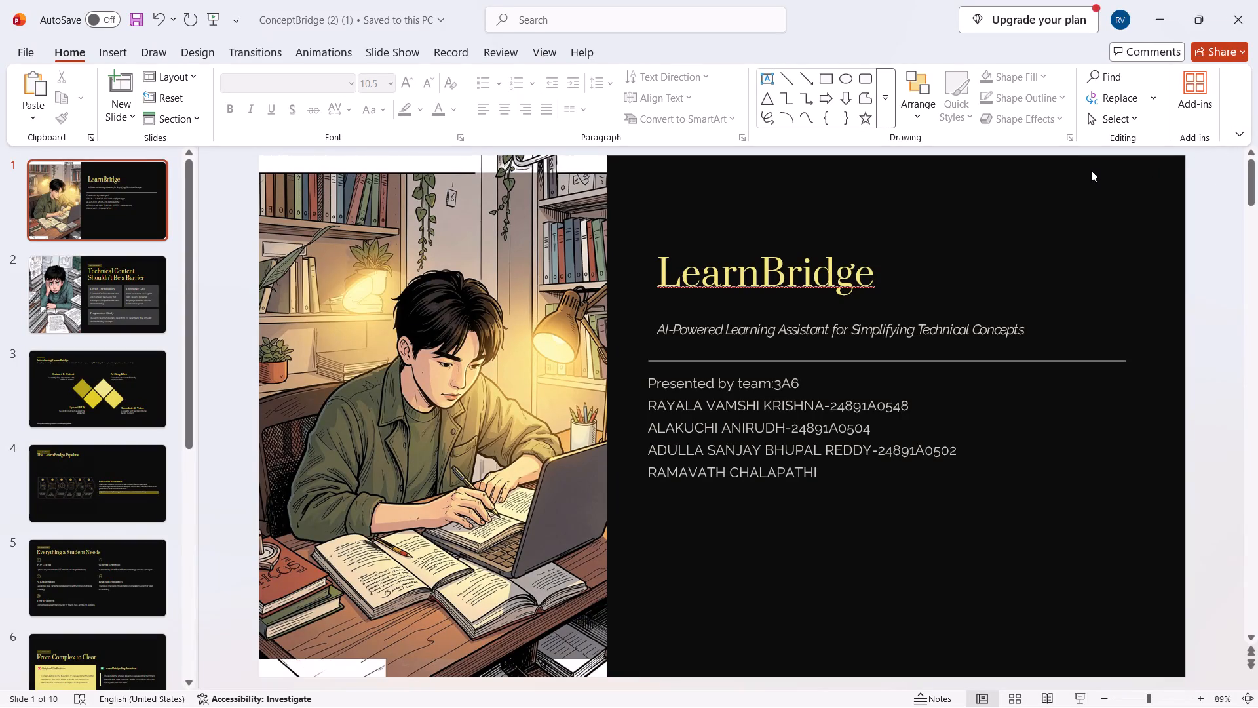
{"action": "key", "text": "ctrl+s"}
{"action": "key", "text": "ctrl+s"}
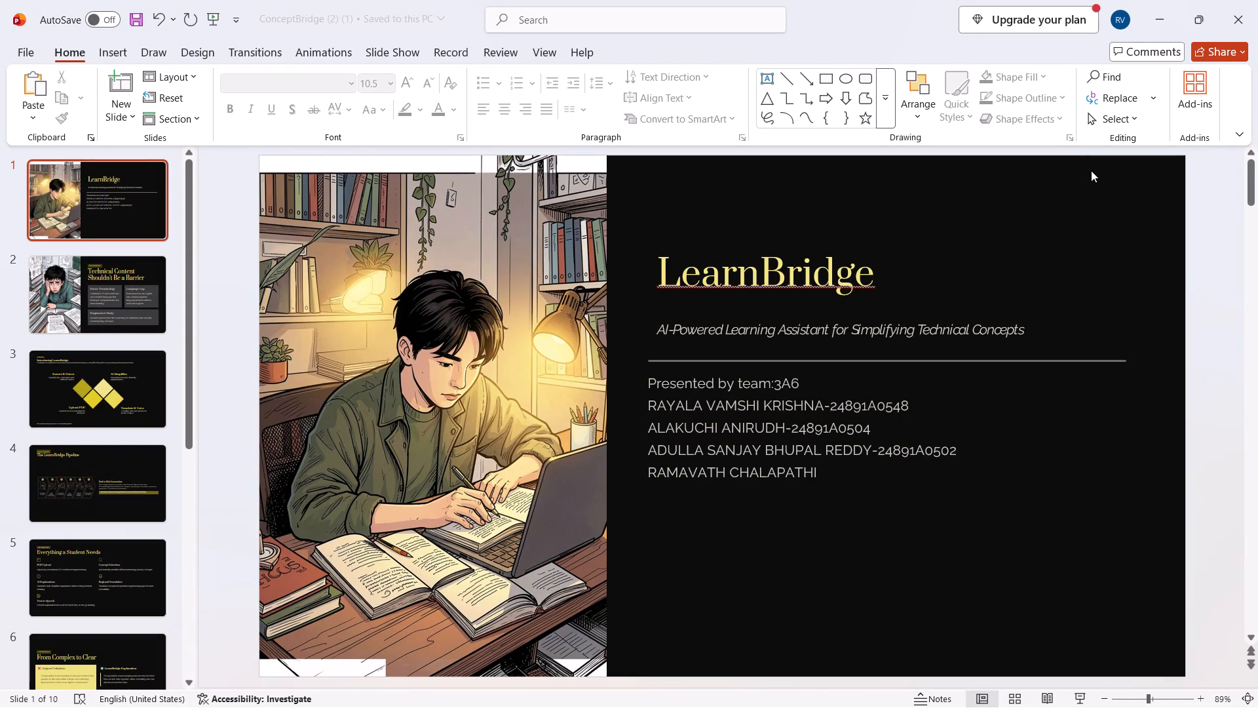
{"action": "key", "text": "ctrl+s"}
{"action": "key", "text": "ctrl+s"}
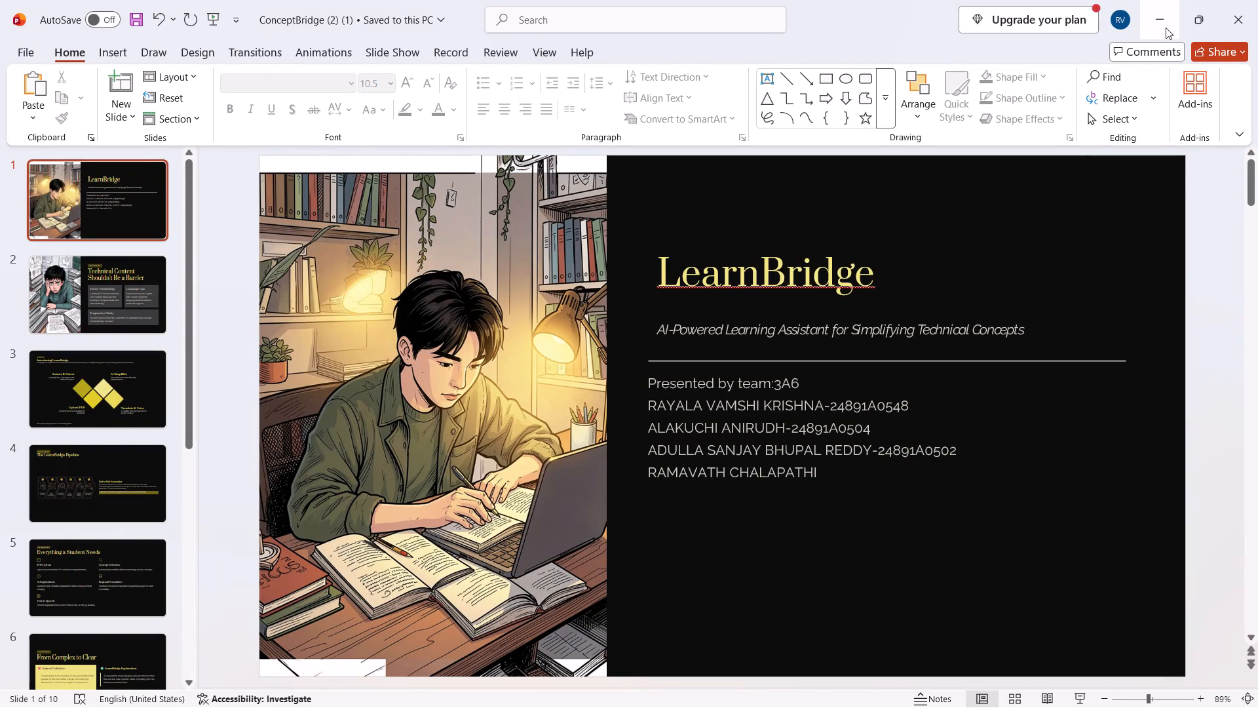
{"action": "left_click", "coordinate": [1237, 26]}
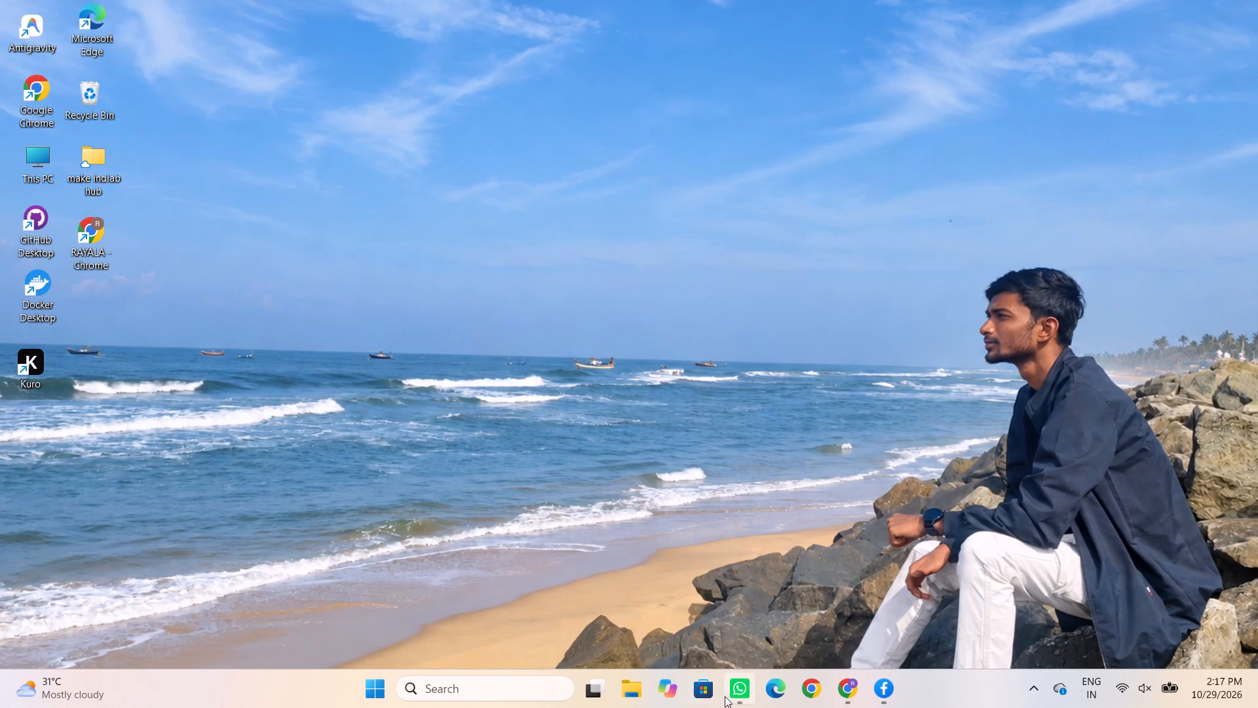
Switch to File Explorer and copy the recent presentation file ConceptBridge (2) (1).
{"action": "left_click", "coordinate": [630, 702]}
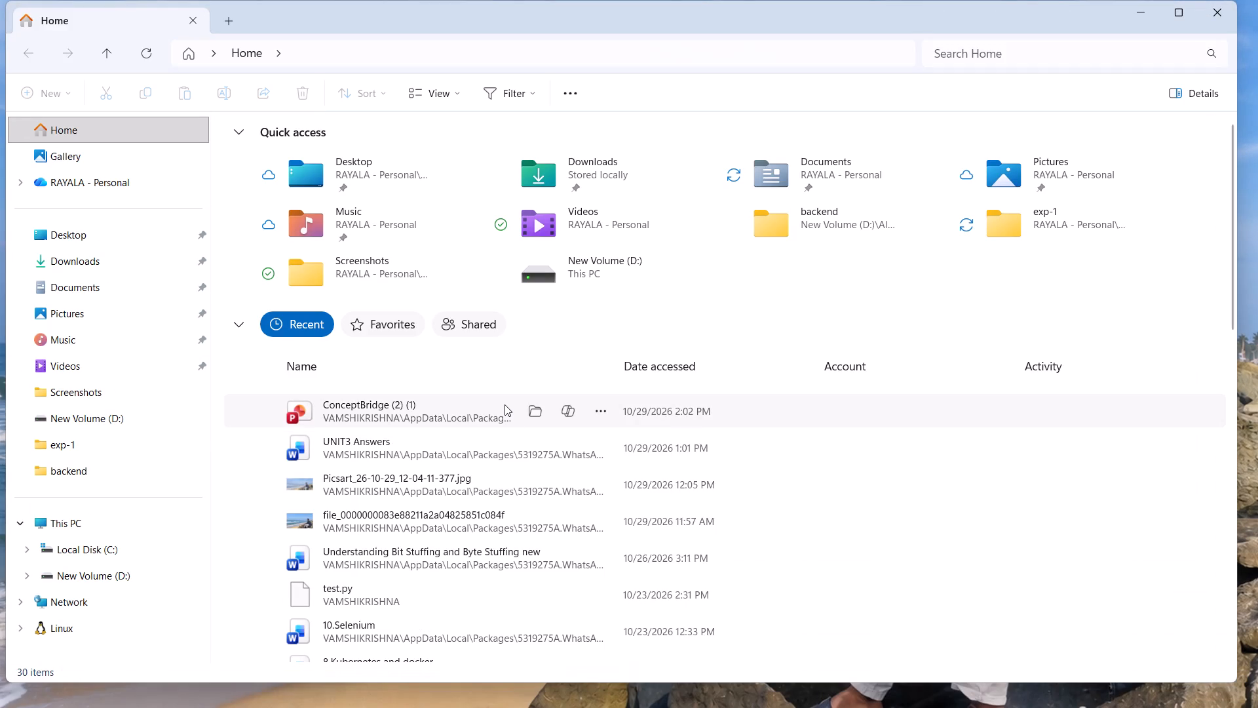
{"action": "right_click", "coordinate": [505, 404]}
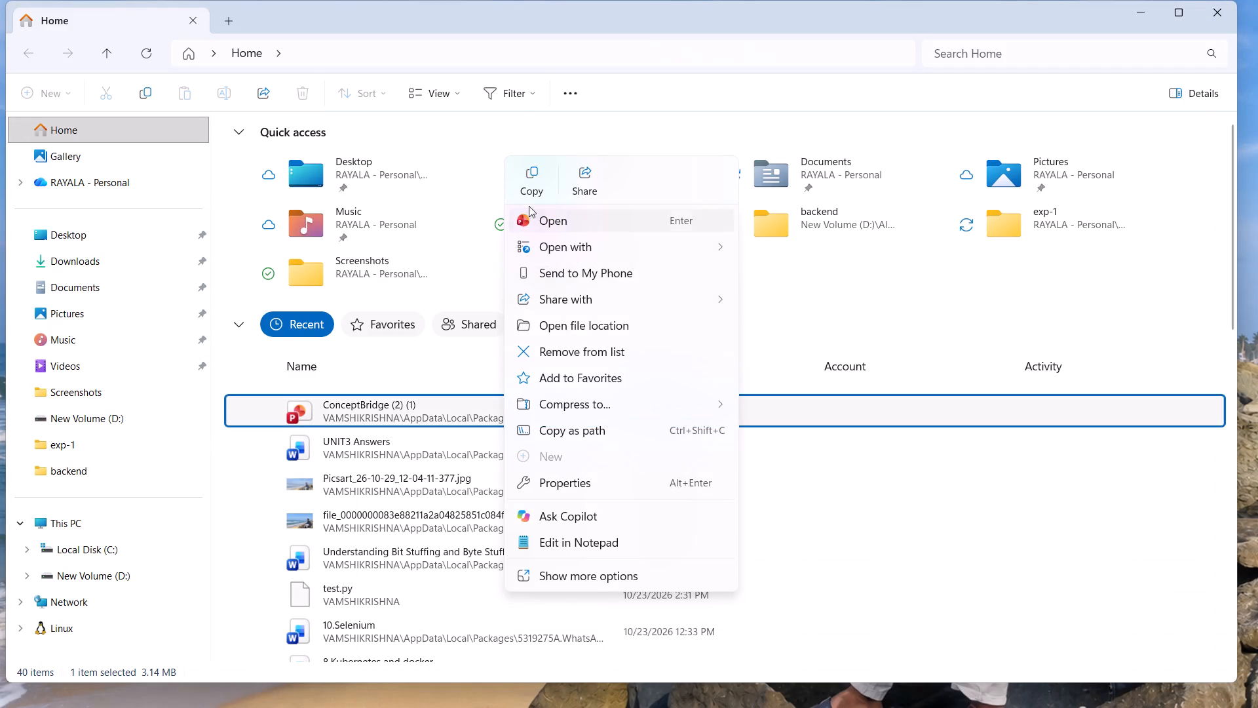
{"action": "left_click", "coordinate": [529, 188]}
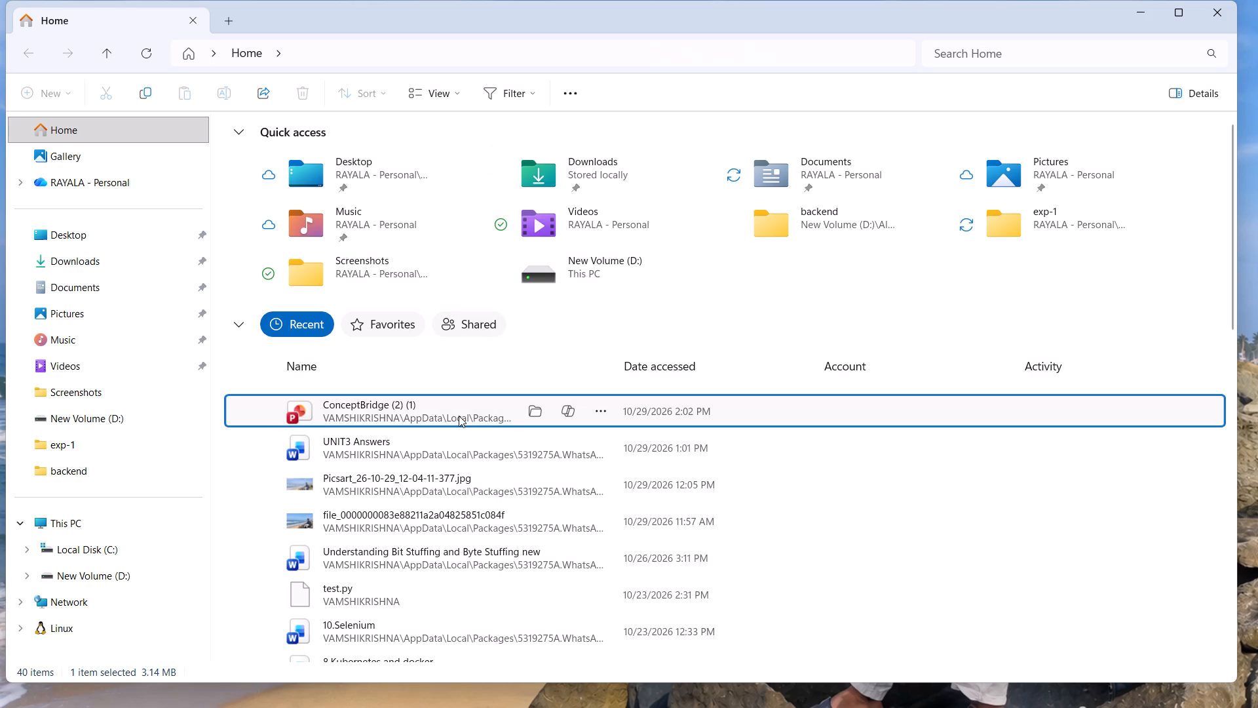
Open the recent presentation ConceptBridge (2) (1) to check its title slide, and close it again.
{"action": "double_click", "coordinate": [459, 416]}
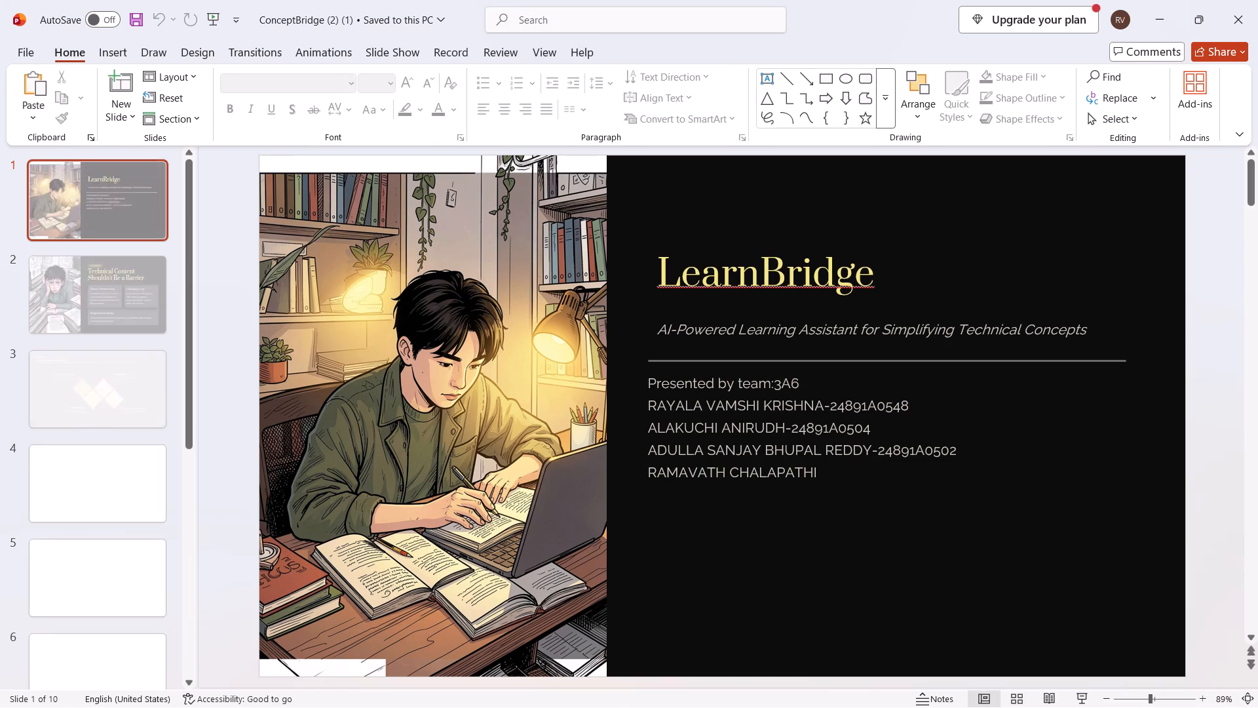
{"action": "left_click", "coordinate": [1230, 27]}
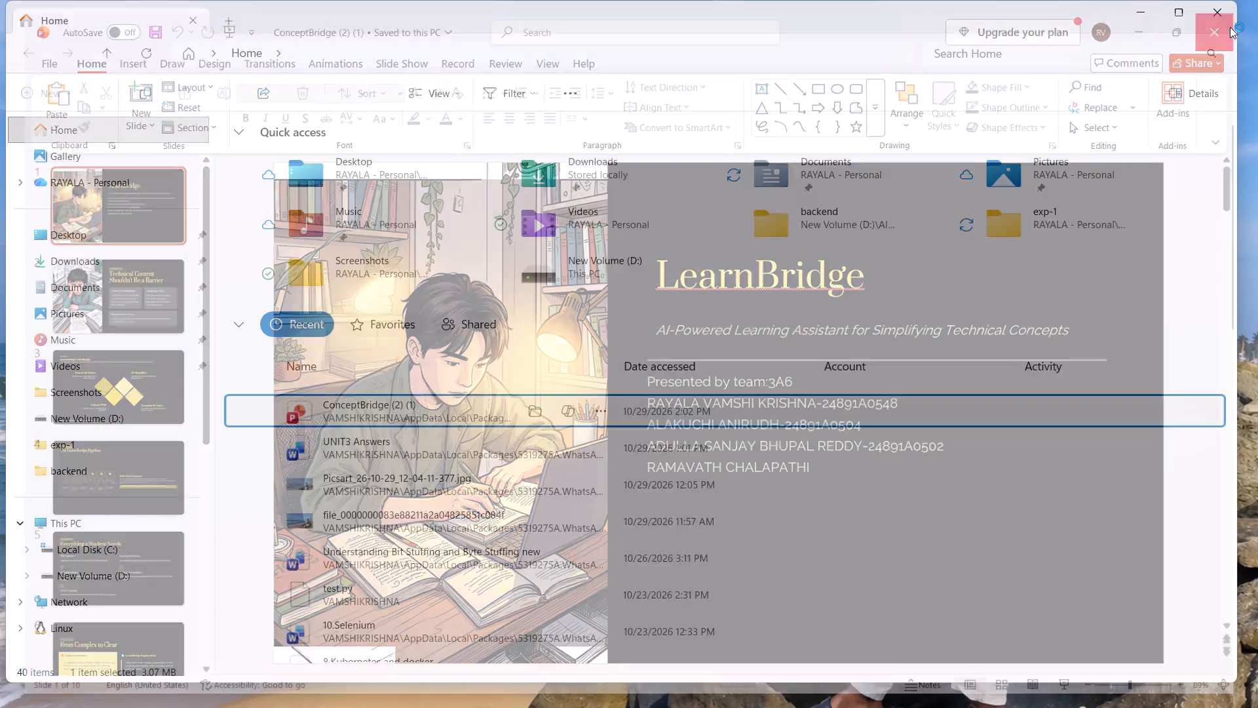
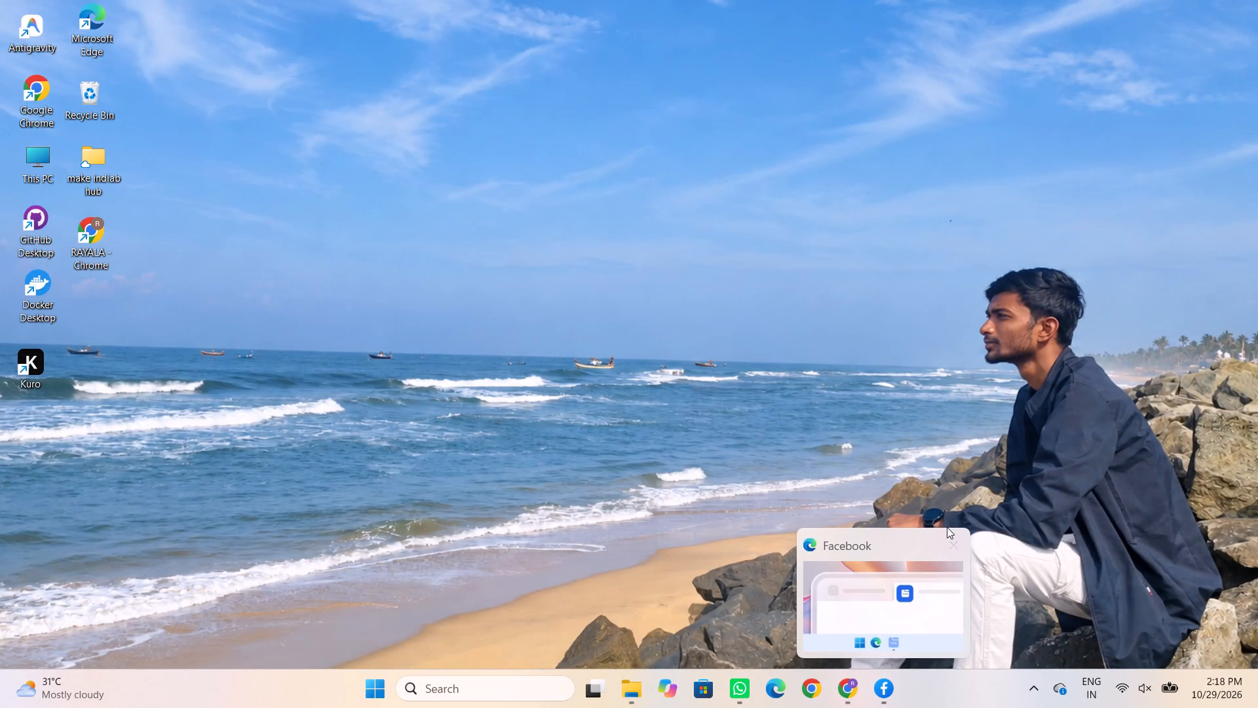
Close the remaining Facebook window, the Chrome window with the ChatGPT chat, and the File Explorer Home window.
{"action": "left_click", "coordinate": [955, 541]}
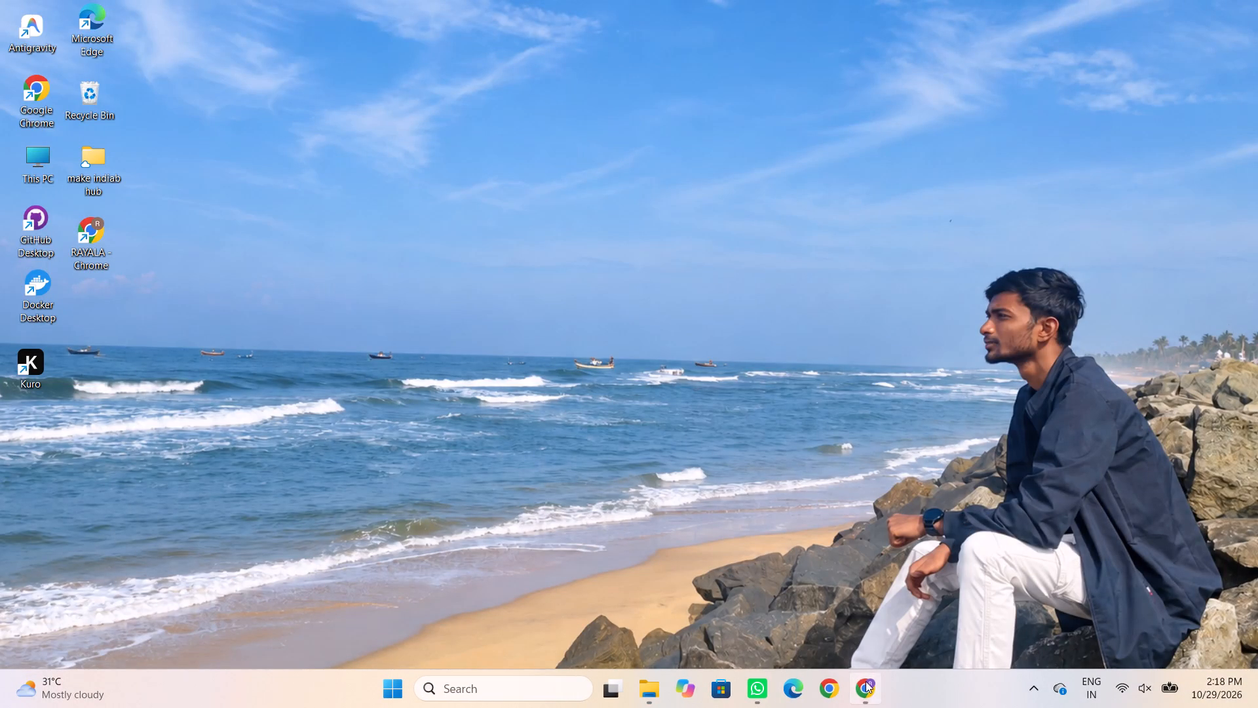
{"action": "left_click", "coordinate": [863, 689]}
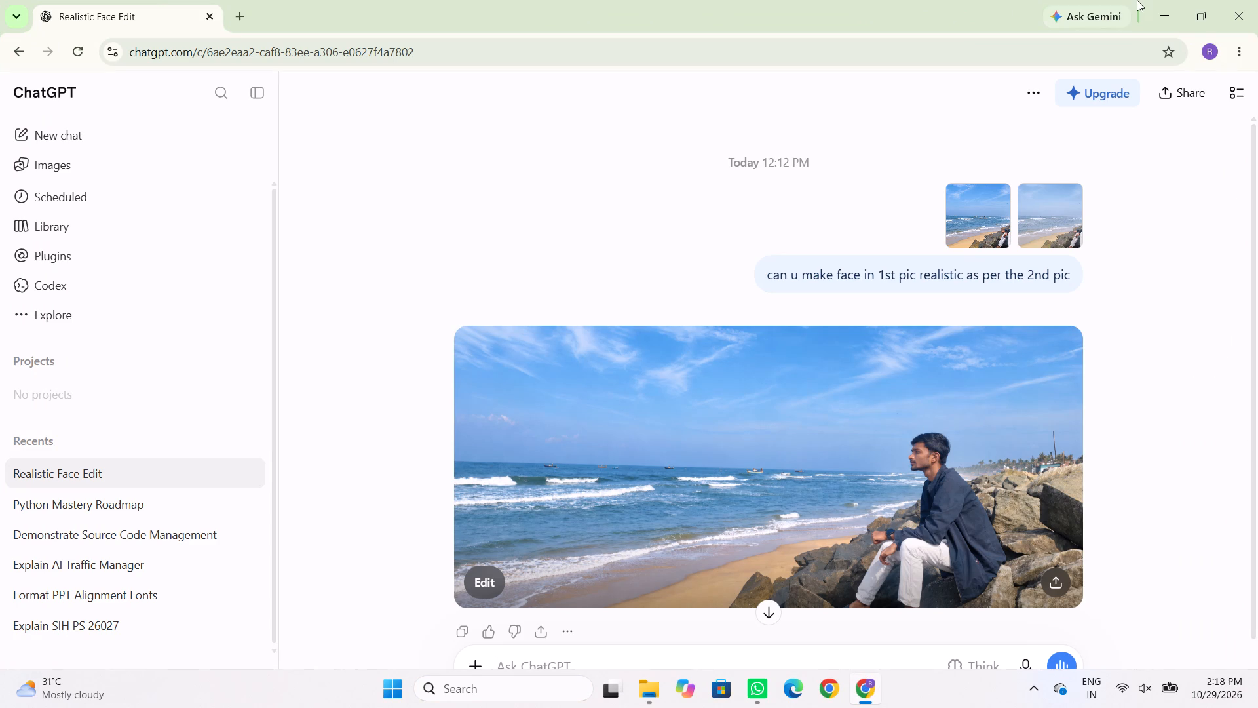
{"action": "left_click", "coordinate": [1240, 10]}
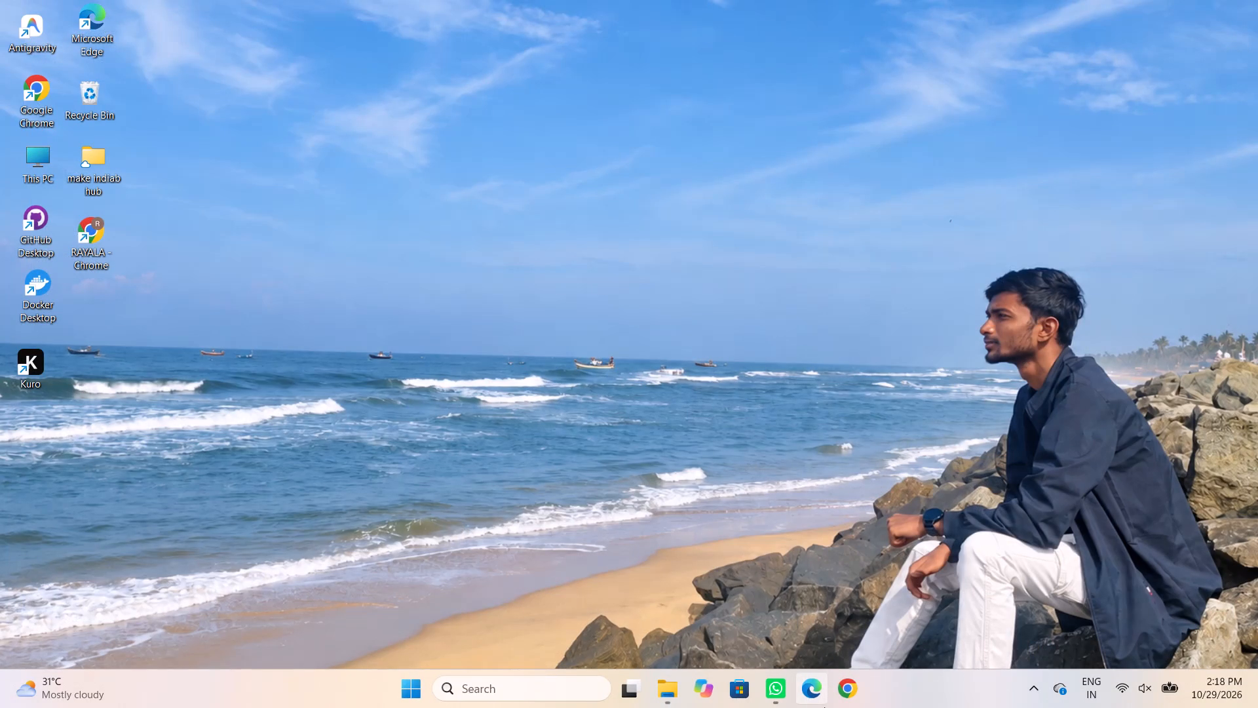
{"action": "left_click", "coordinate": [675, 687]}
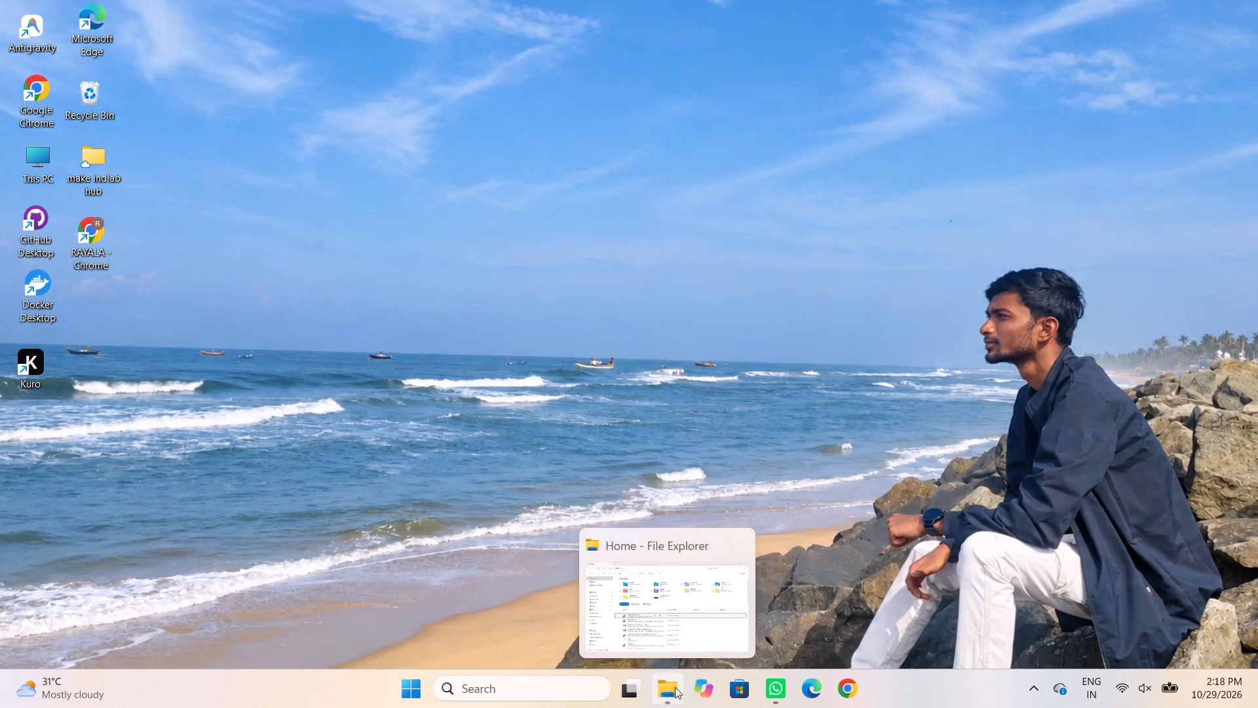
{"action": "left_click", "coordinate": [1217, 26]}
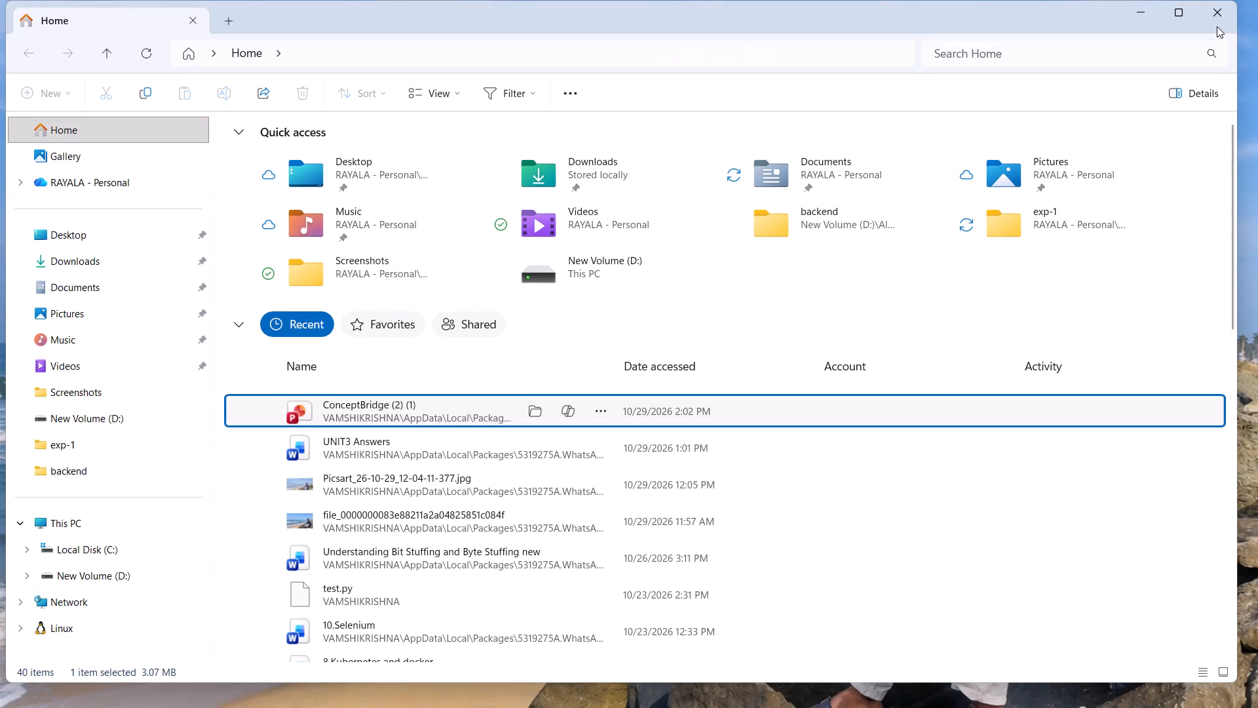
{"action": "left_click", "coordinate": [1213, 0]}
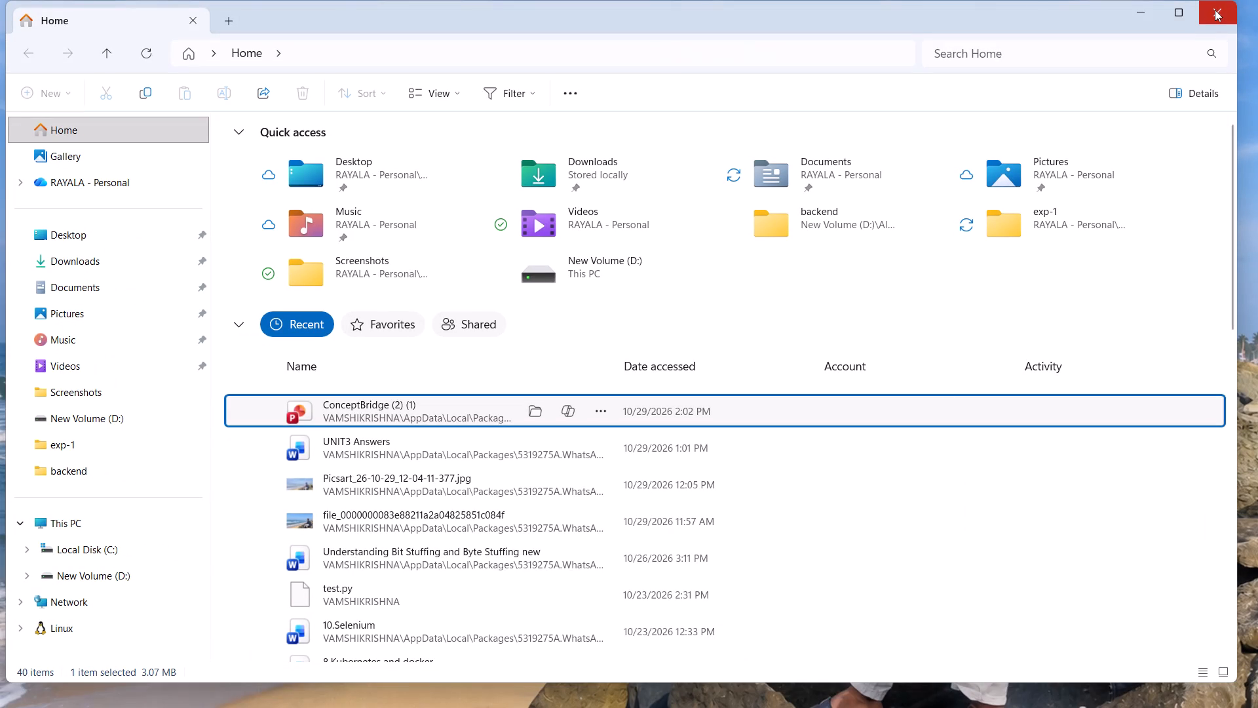
{"action": "left_click", "coordinate": [1215, 10]}
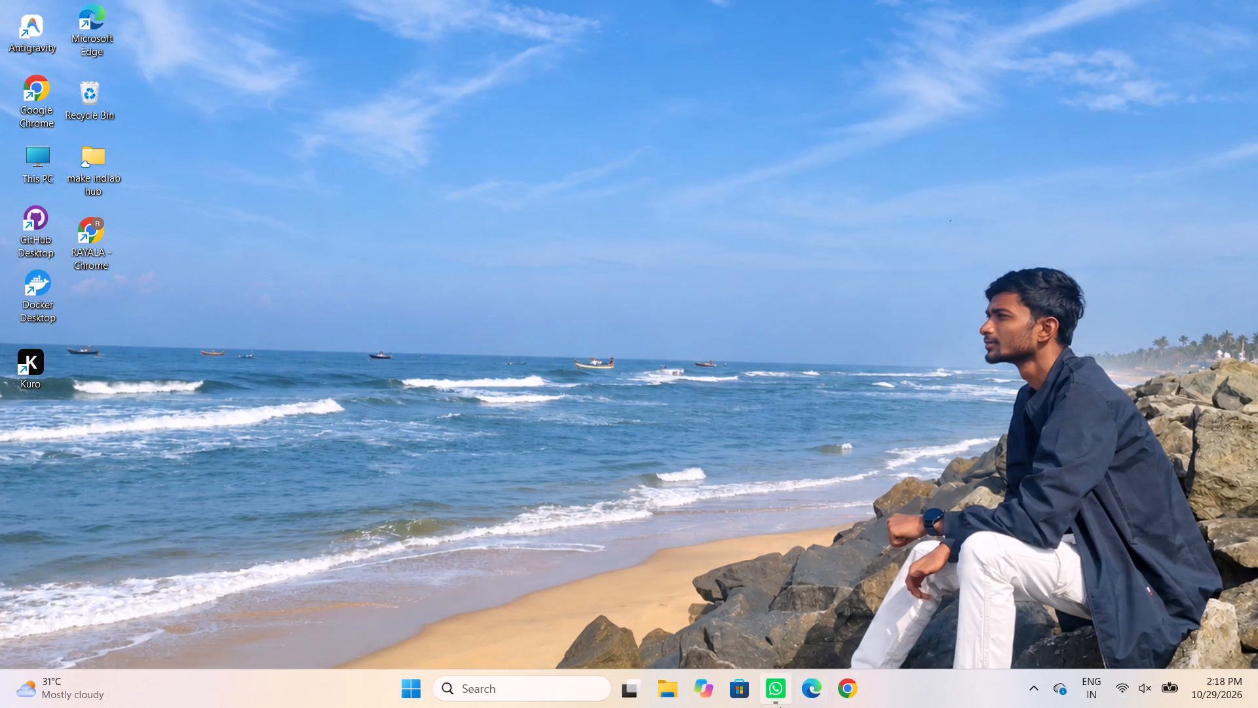